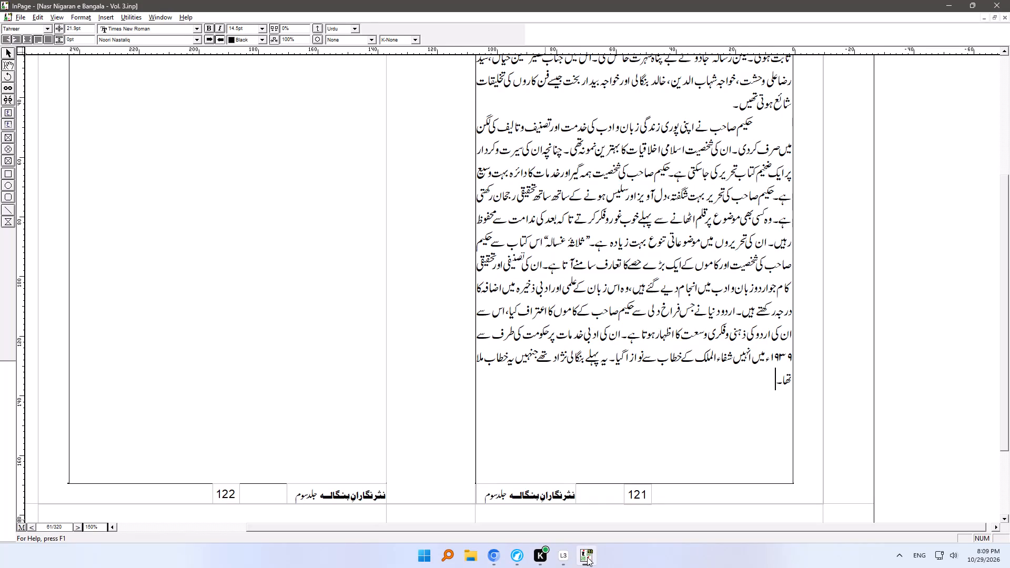
Close the Nasr Nigaran e Bangala - Vol. 3 document and open the recent file D:\Documents\Haiku - Fun O Falsafa.INP.
click(1009, 20)
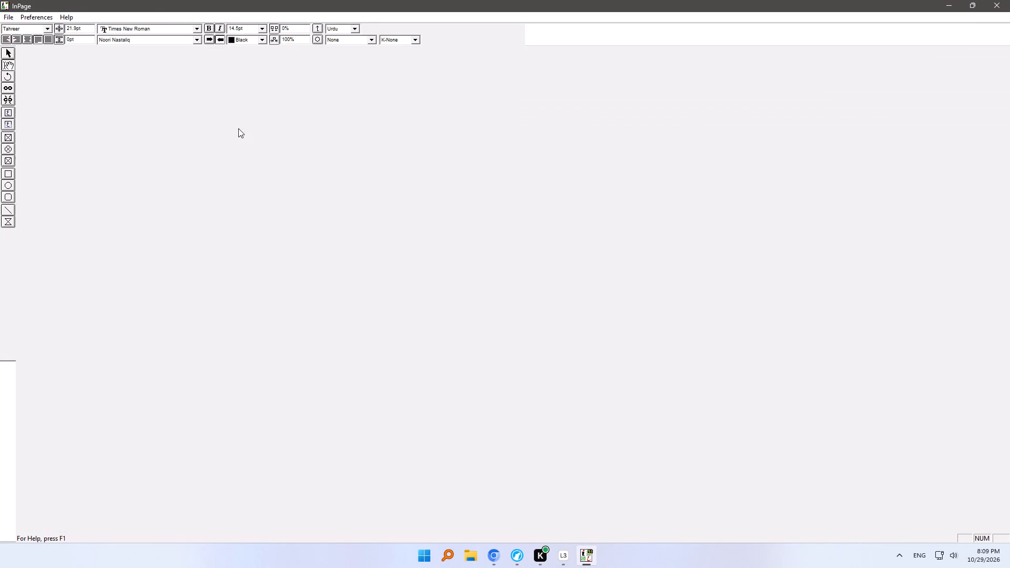
click(12, 18)
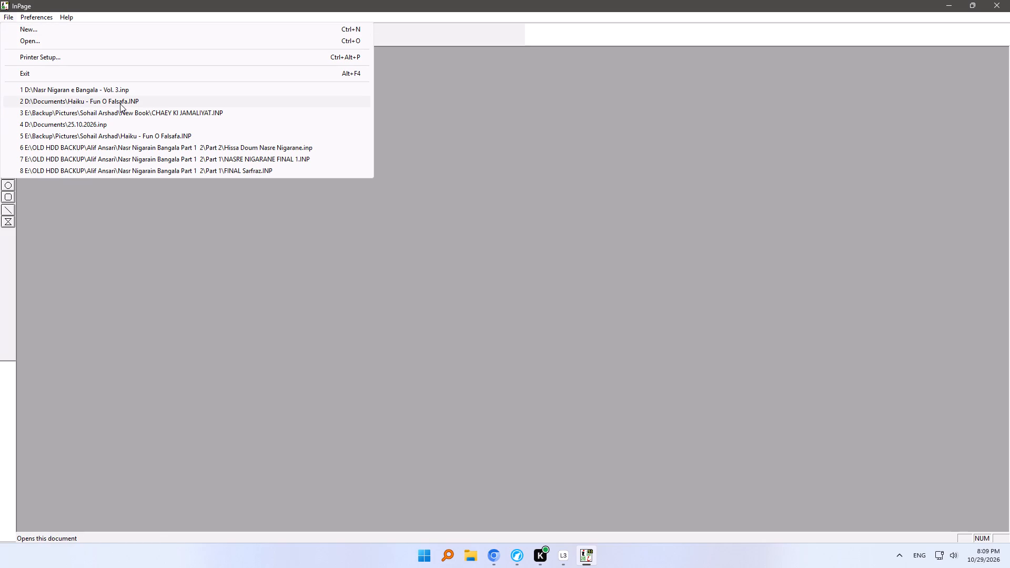
click(120, 103)
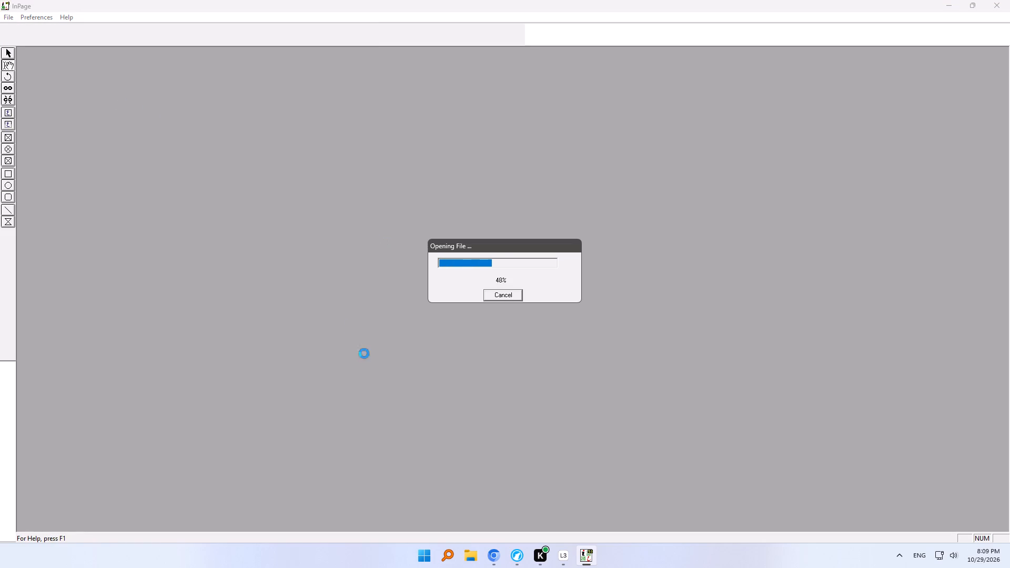
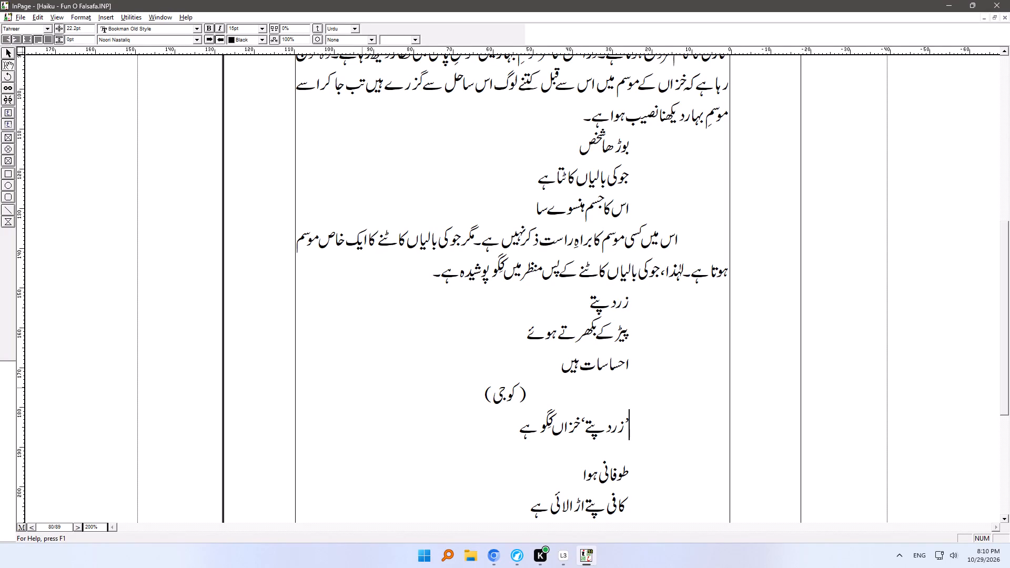
Review the haiku book's pages at 100% zoom, going backwards from page 80 to page 72.
key(F7)
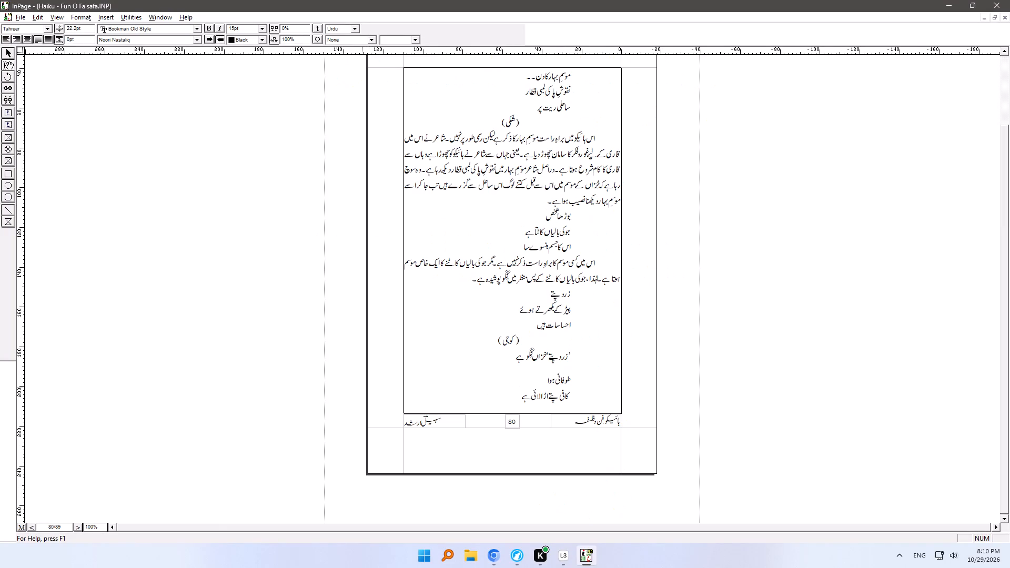
click(76, 525)
click(76, 525)
click(75, 525)
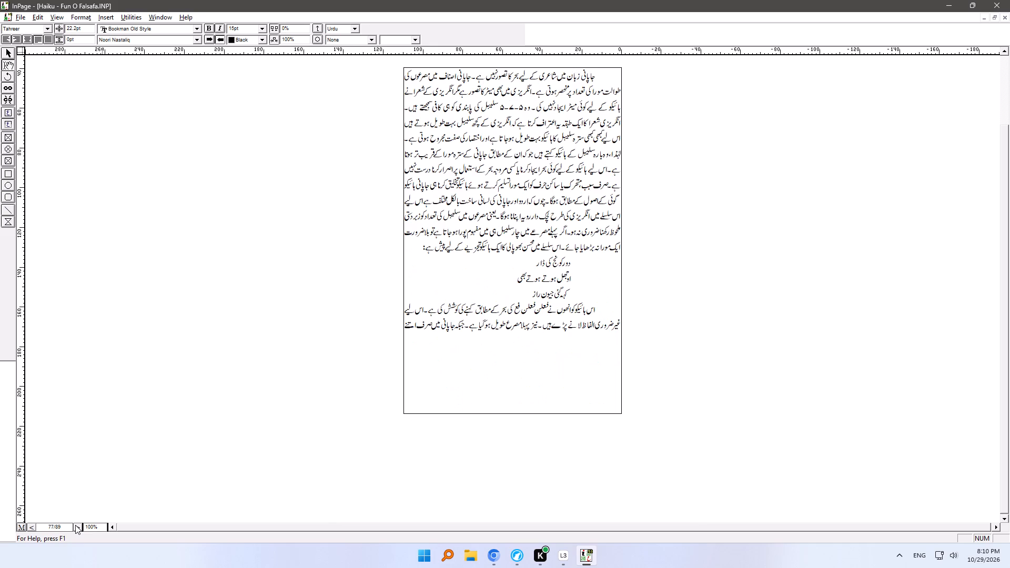
click(75, 525)
click(75, 525)
click(75, 525)
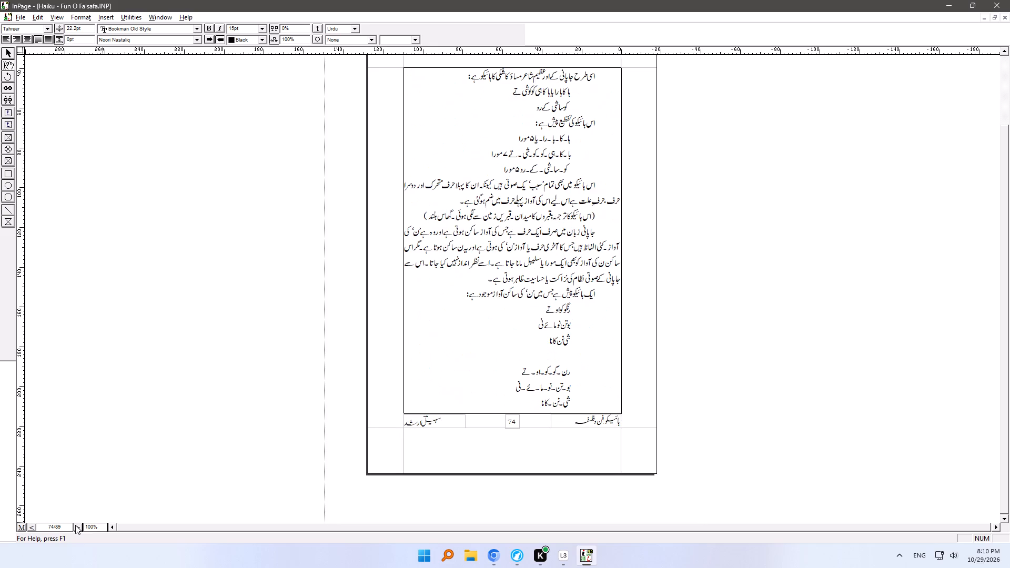
click(75, 525)
click(75, 525)
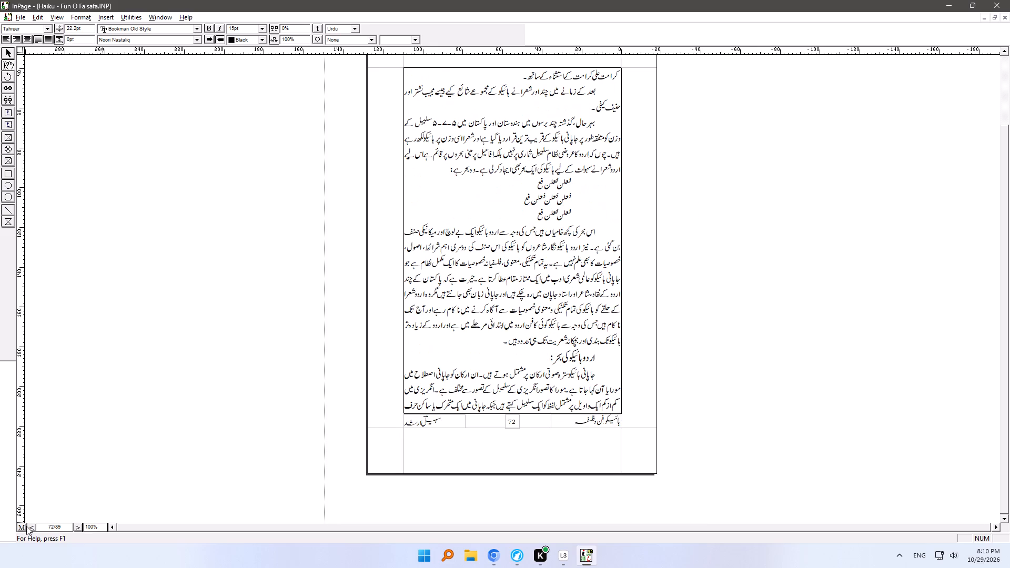
Look through the book's pages forwards from page 72 to page 81, checking the text layout.
click(32, 528)
triple_click(32, 528)
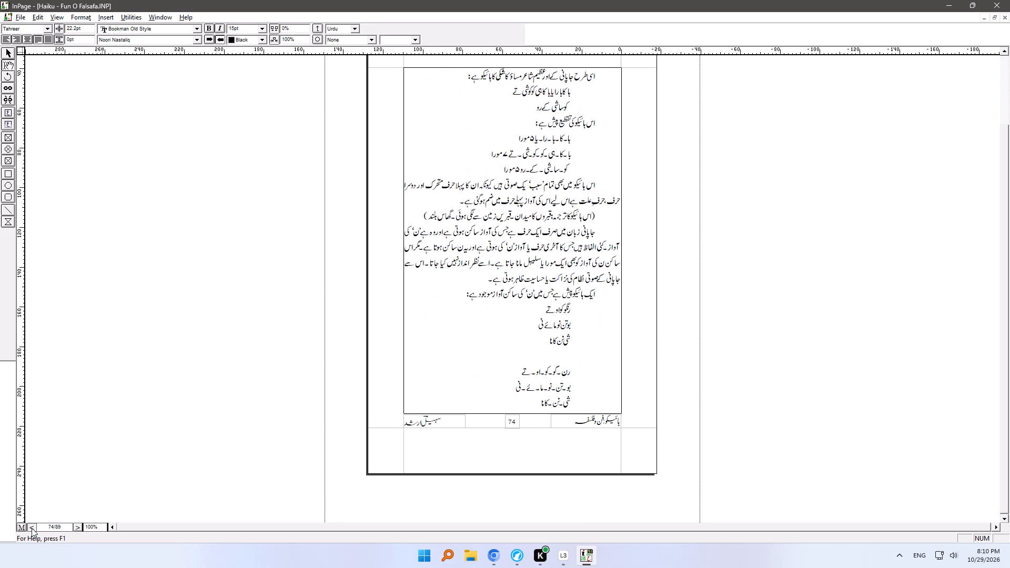
triple_click(32, 528)
triple_click(32, 528)
triple_click(32, 528)
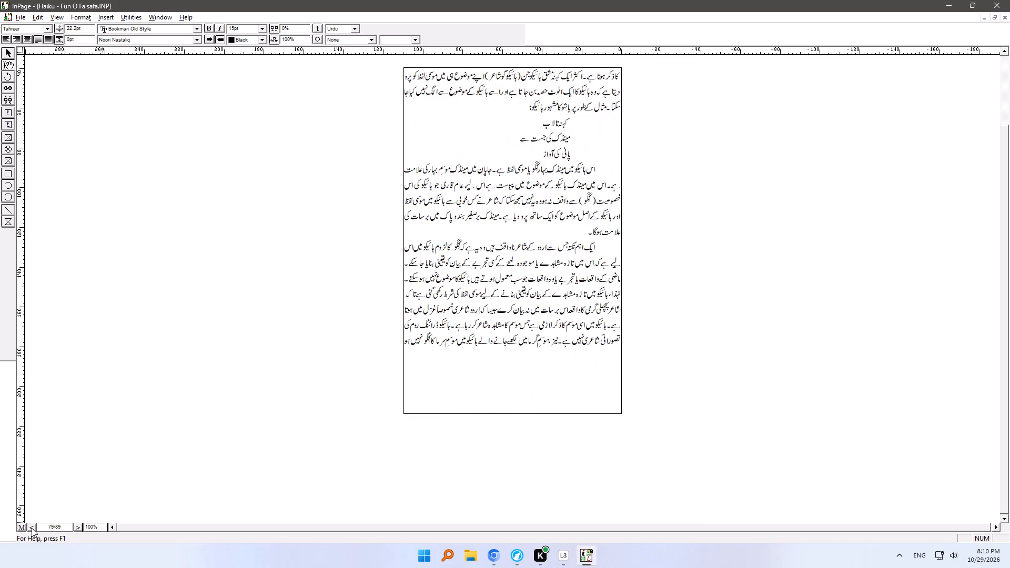
click(32, 528)
click(32, 528)
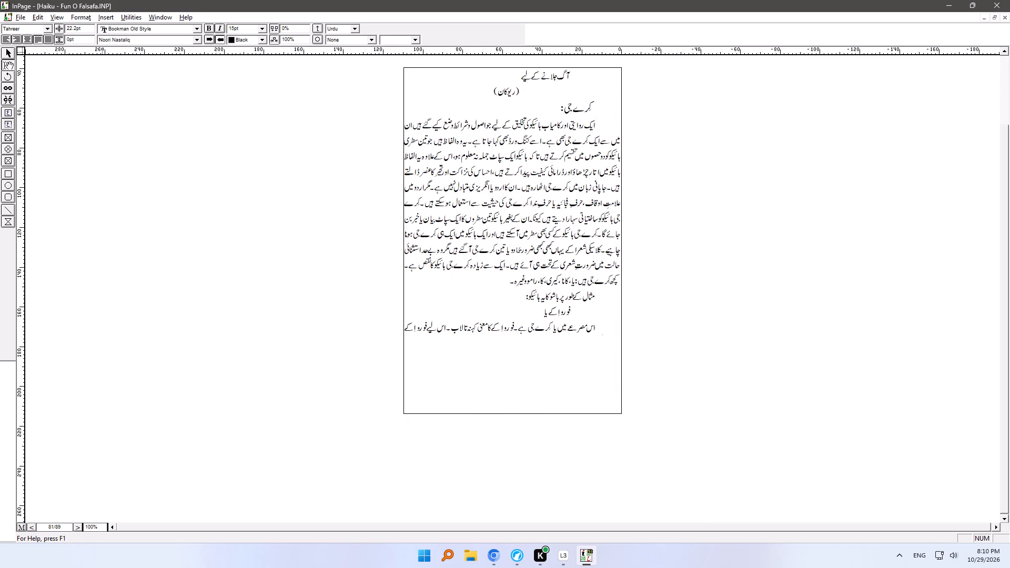
Look back through the book's pages from page 81 to page 72, checking the body text and page footers.
click(75, 530)
click(75, 530)
click(75, 530)
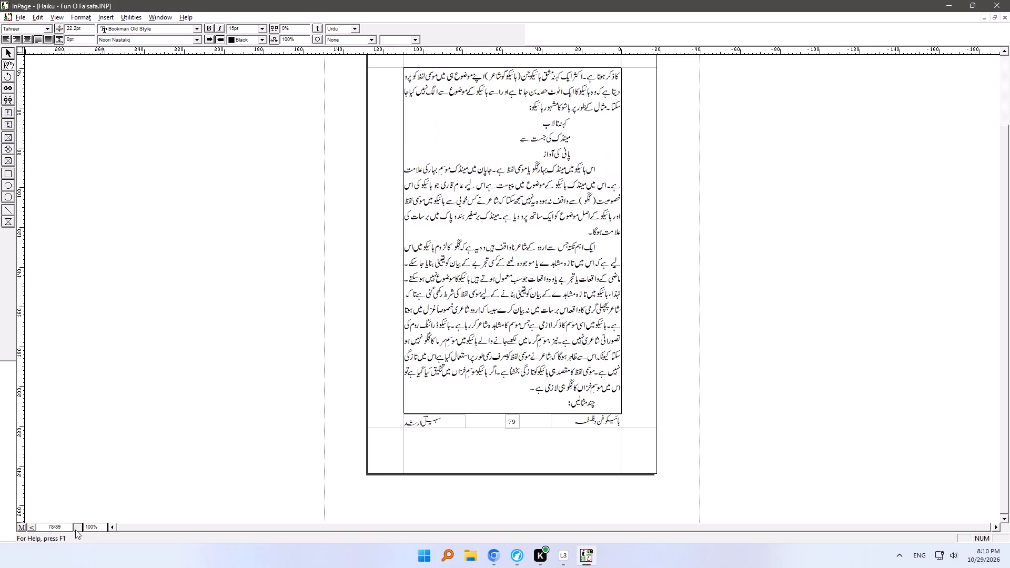
click(75, 530)
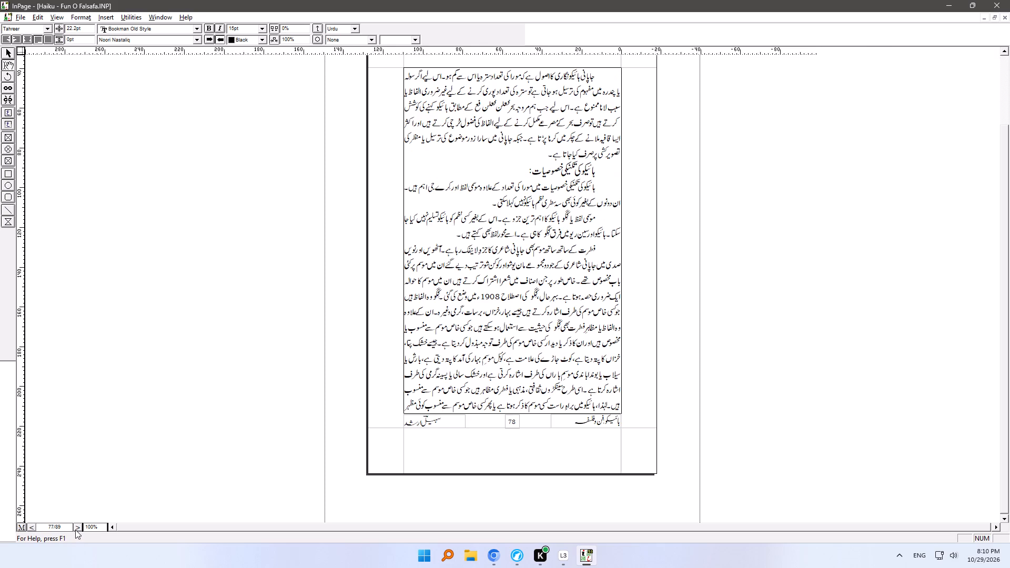
click(75, 530)
click(75, 530)
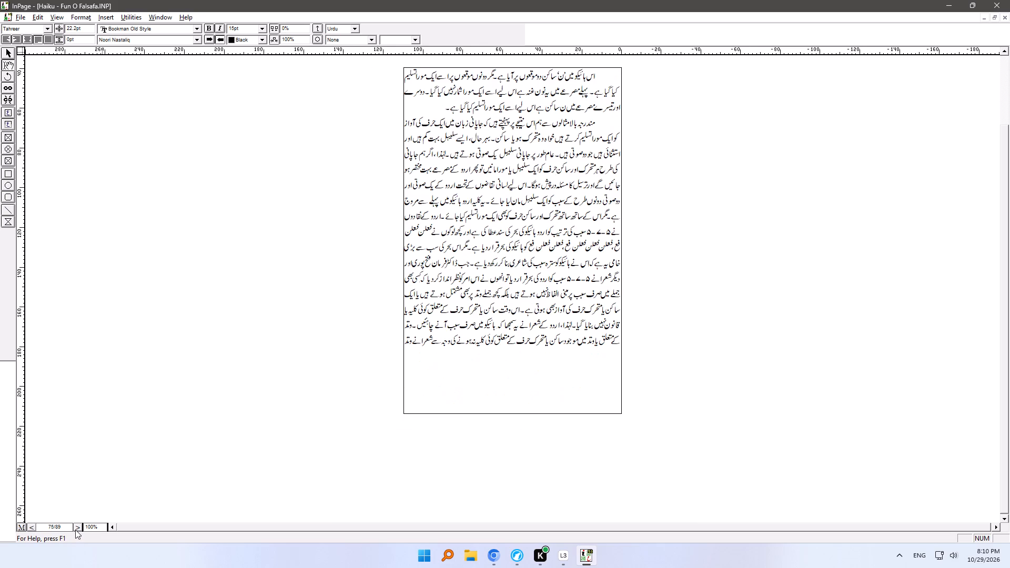
click(75, 530)
click(75, 530)
click(75, 530)
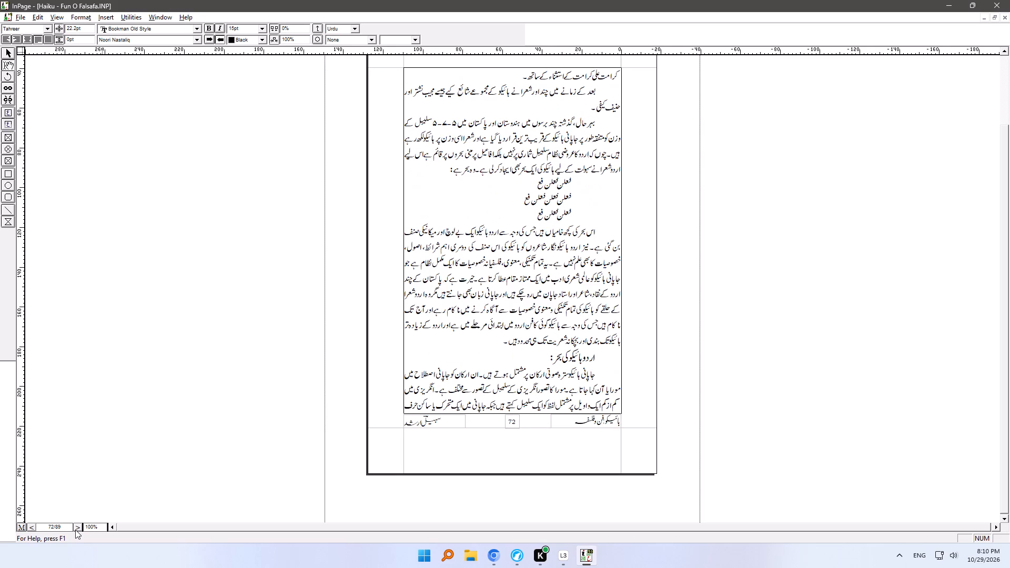
Apply the Gap_Ash'aar style to the two blank lines separating the haiku poems on page 70.
click(75, 530)
click(75, 530)
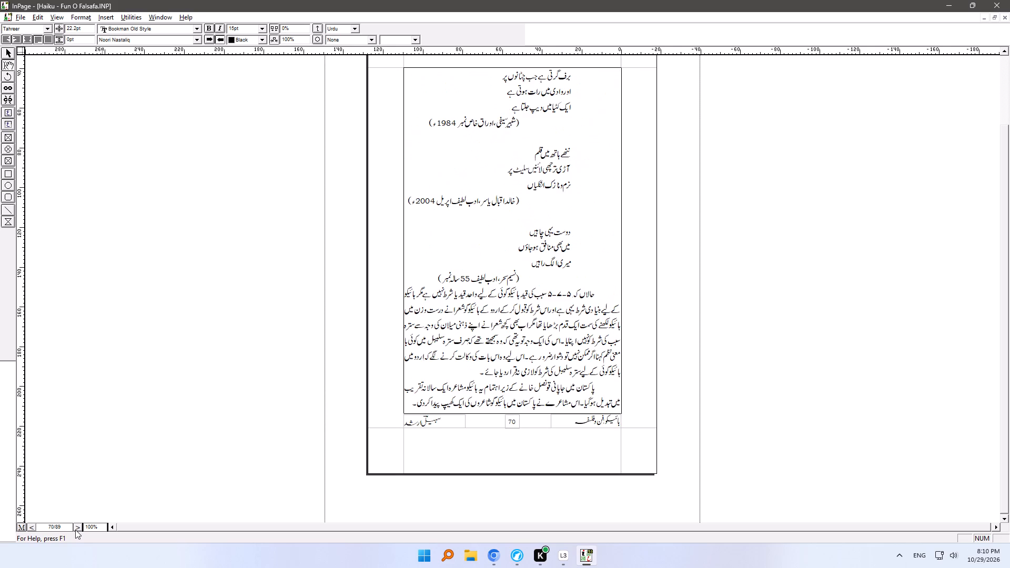
click(75, 530)
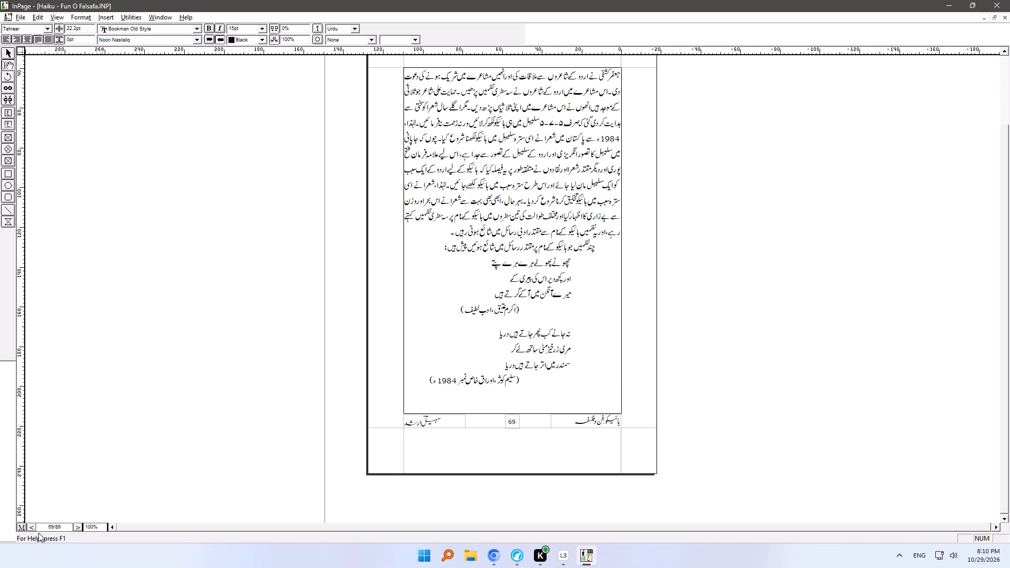
click(30, 529)
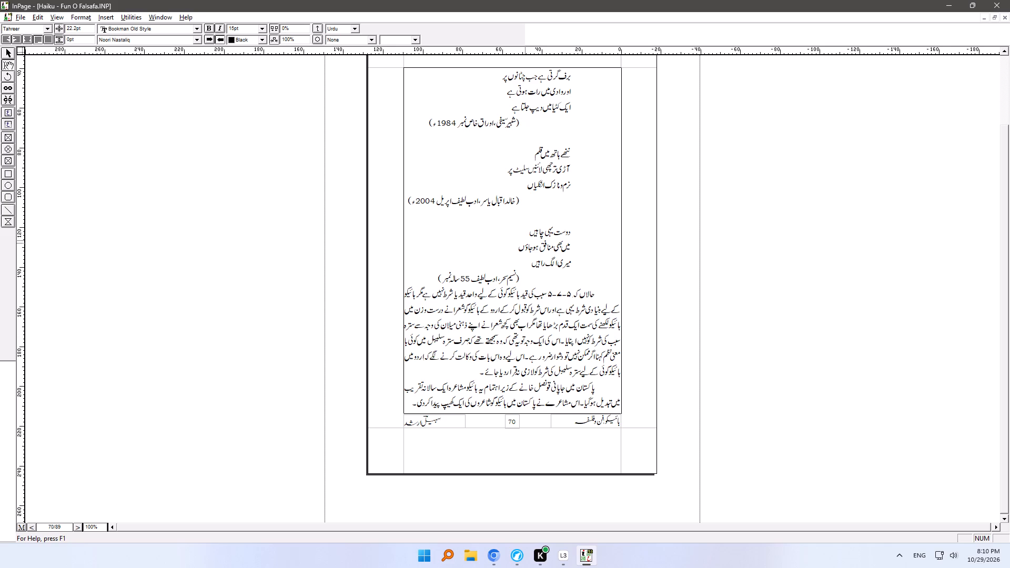
click(544, 216)
key(ctrl+shift+g)
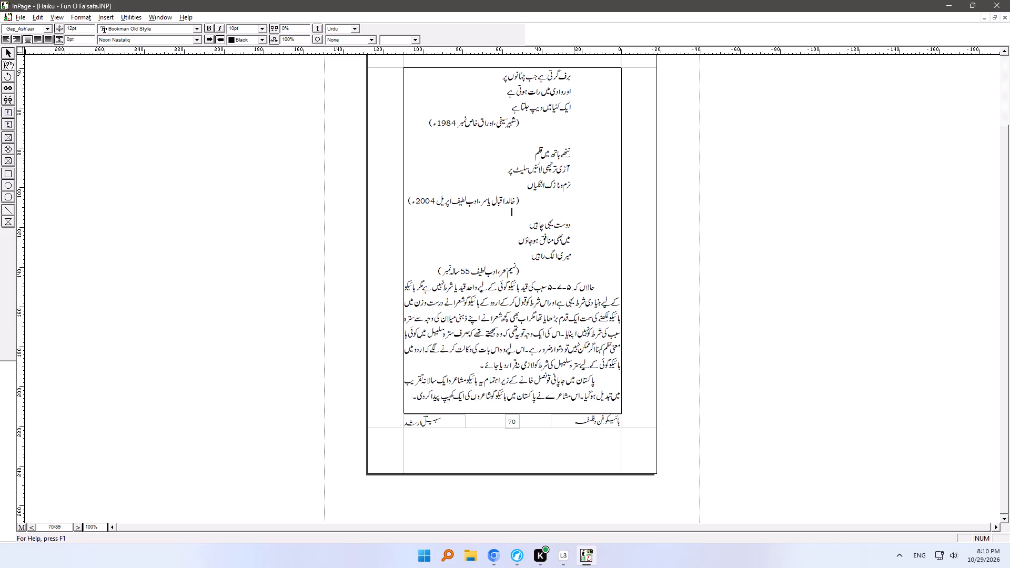
click(572, 138)
key(ctrl+shift+g)
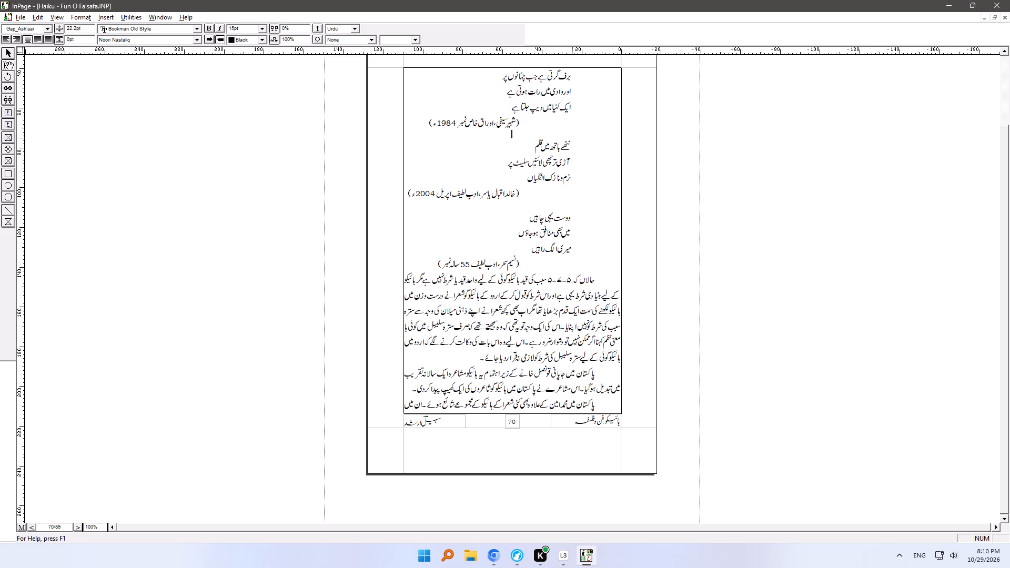
Look back through the book's pages from page 70 to page 67, checking the body text and the gaps between poems.
click(552, 400)
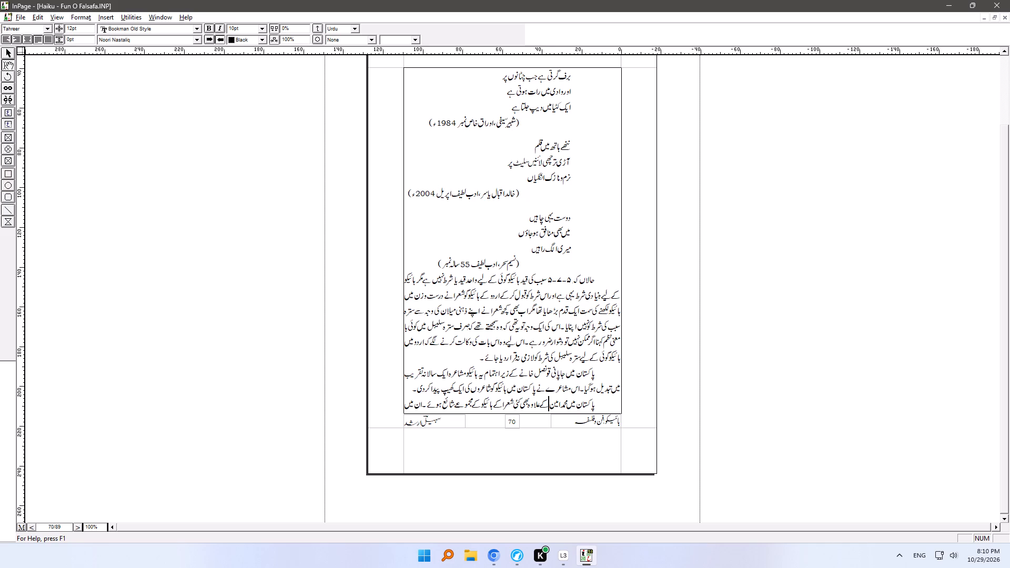
click(543, 71)
key(Up)
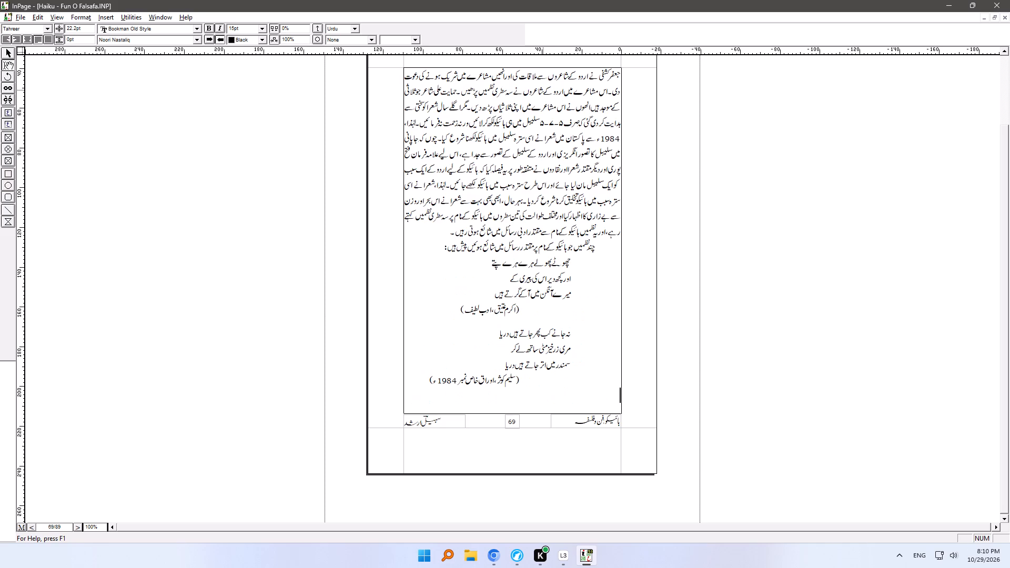
click(581, 76)
key(Up)
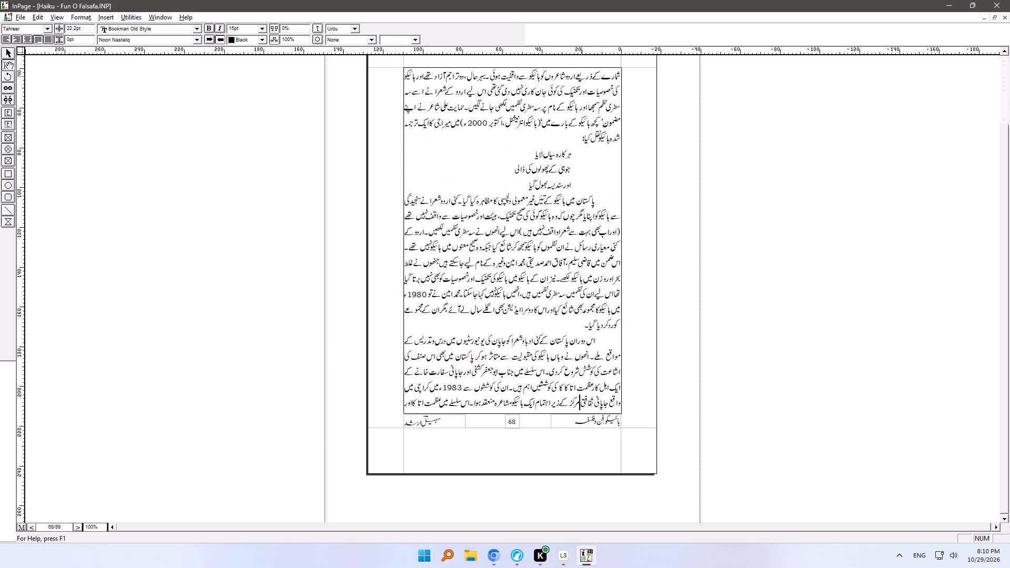
click(581, 76)
key(Up)
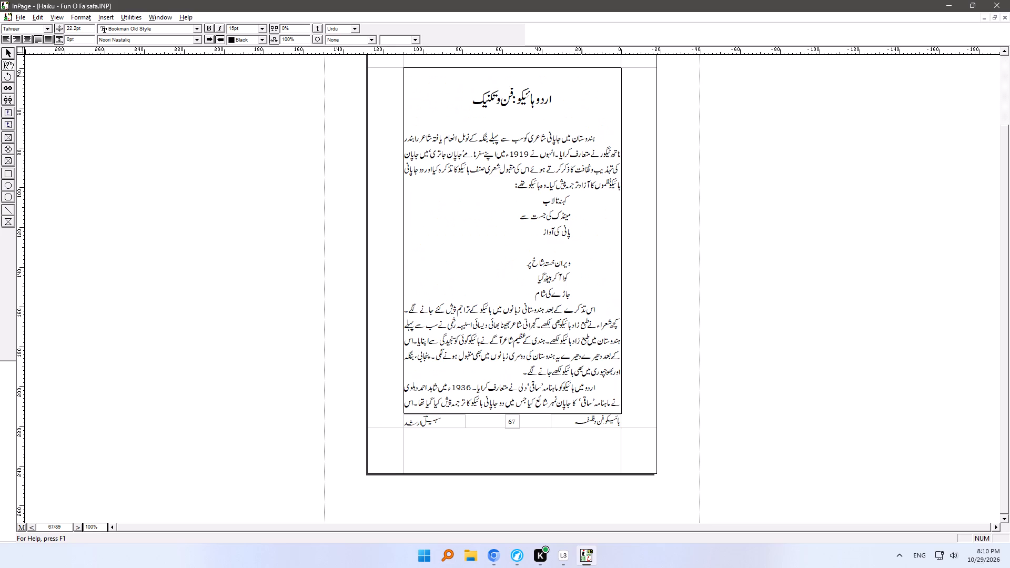
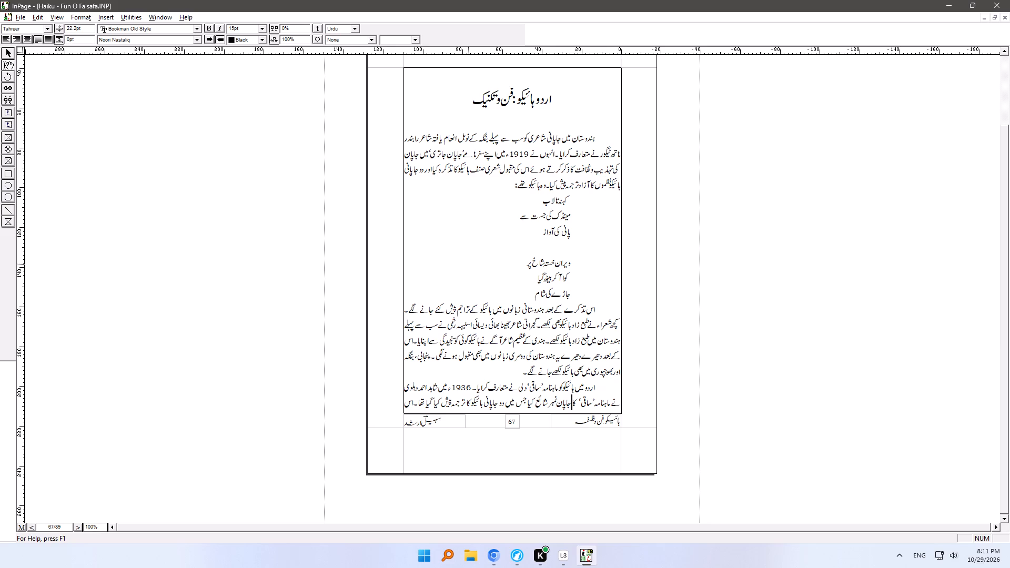
Read page 67 of the haiku book at 200% zoom, from the chapter heading to the footer, and continue onto page 68.
click(415, 342)
key(F8)
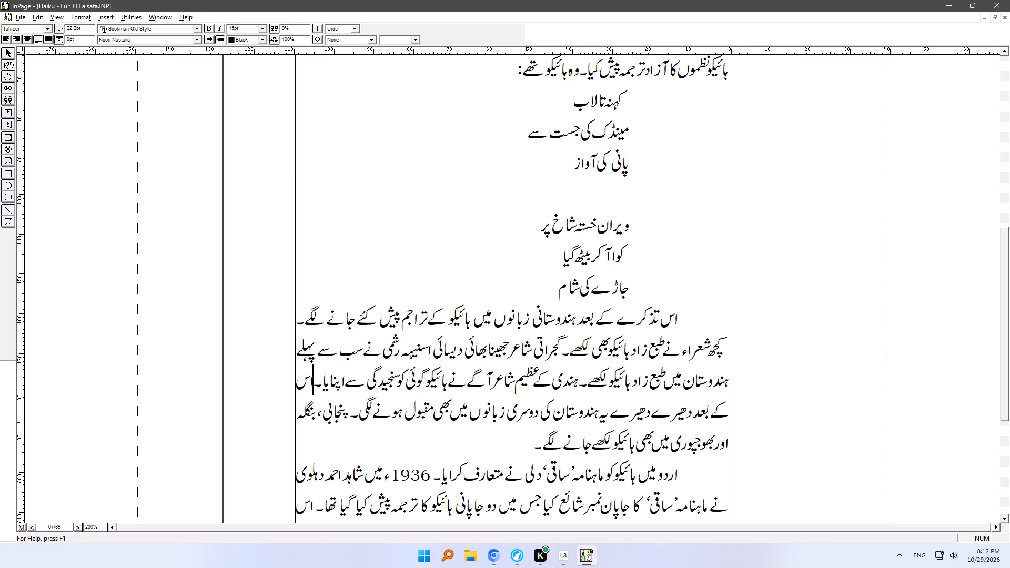
ctrl+right_drag(510, 457, 521, 404)
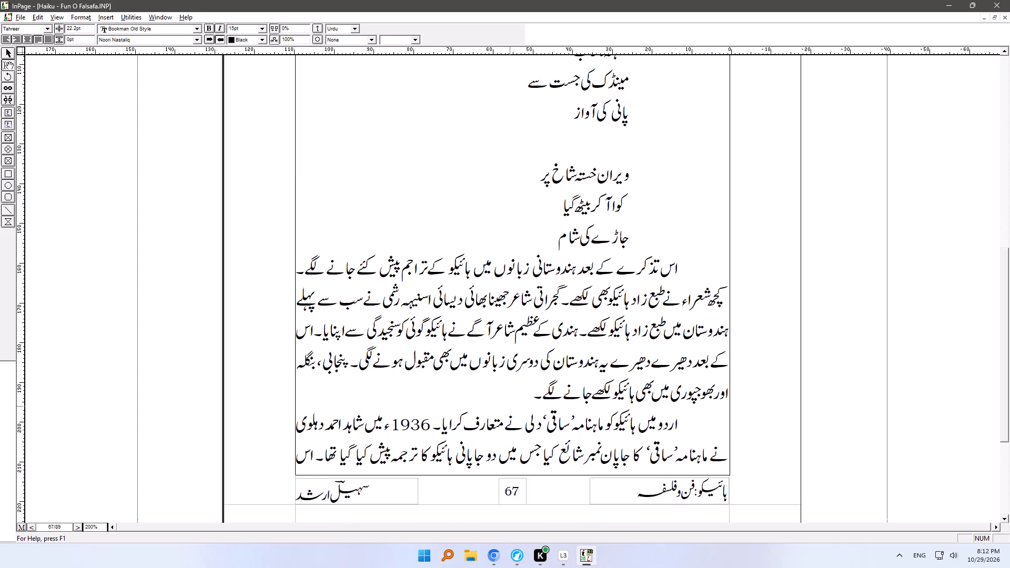
ctrl+right_drag(521, 404, 538, 346)
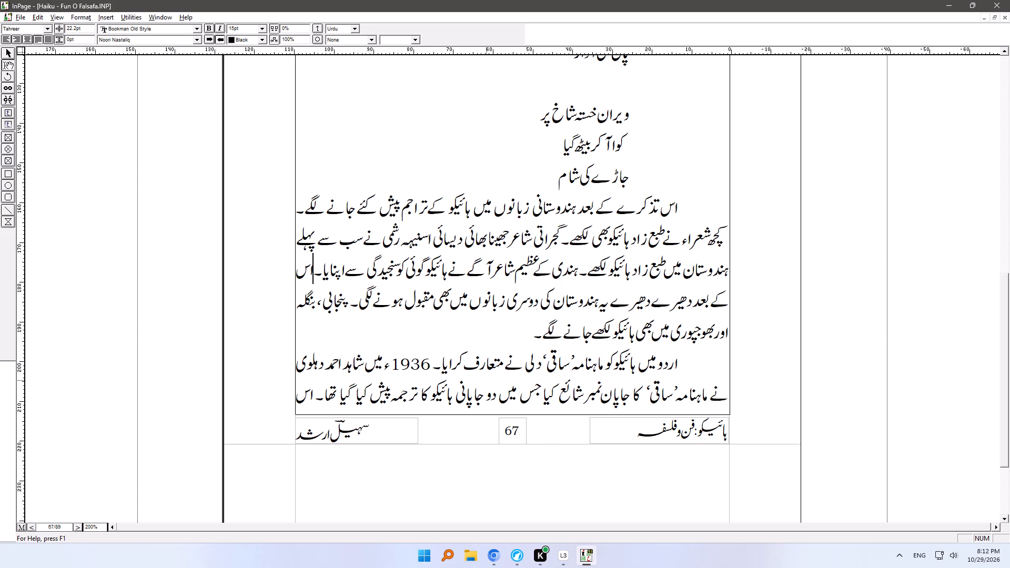
scroll(486, 380, up, 2)
scroll(486, 380, down, 1)
scroll(486, 380, up, 4)
click(486, 380)
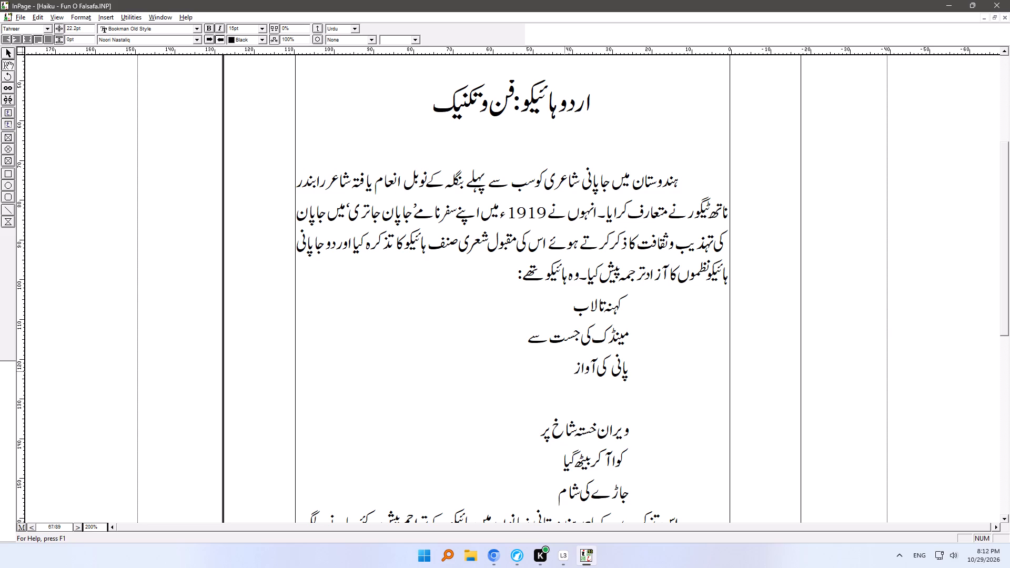
ctrl+scroll(563, 411, down, 1)
ctrl+scroll(563, 410, up, 1)
ctrl+right_drag(563, 410, 563, 348)
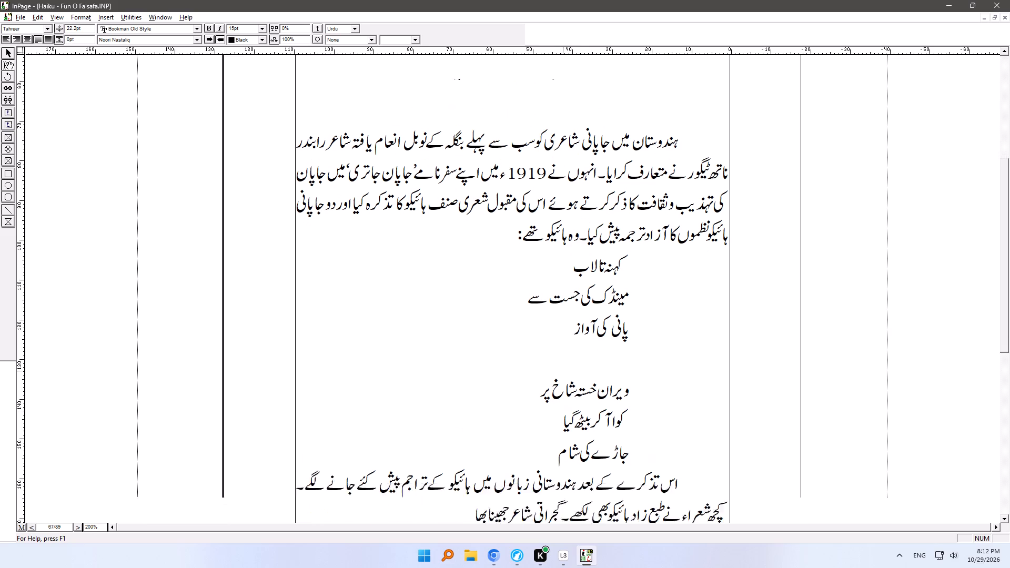
ctrl+right_drag(563, 348, 563, 233)
ctrl+right_drag(580, 420, 580, 229)
click(574, 346)
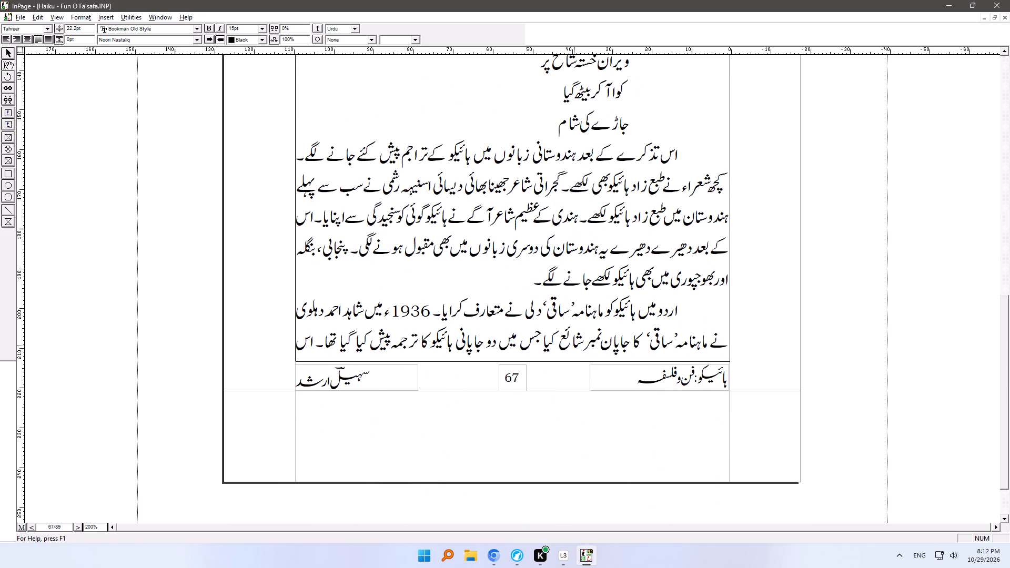
key(Down)
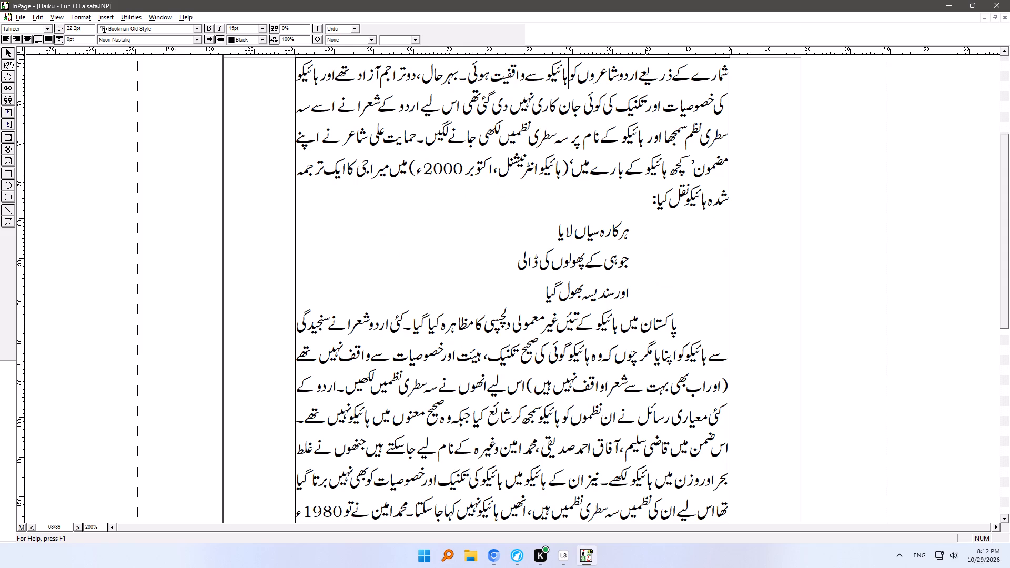
click(546, 322)
Review the book's pages at 100% zoom, going forwards from page 68 to page 78.
key(F7)
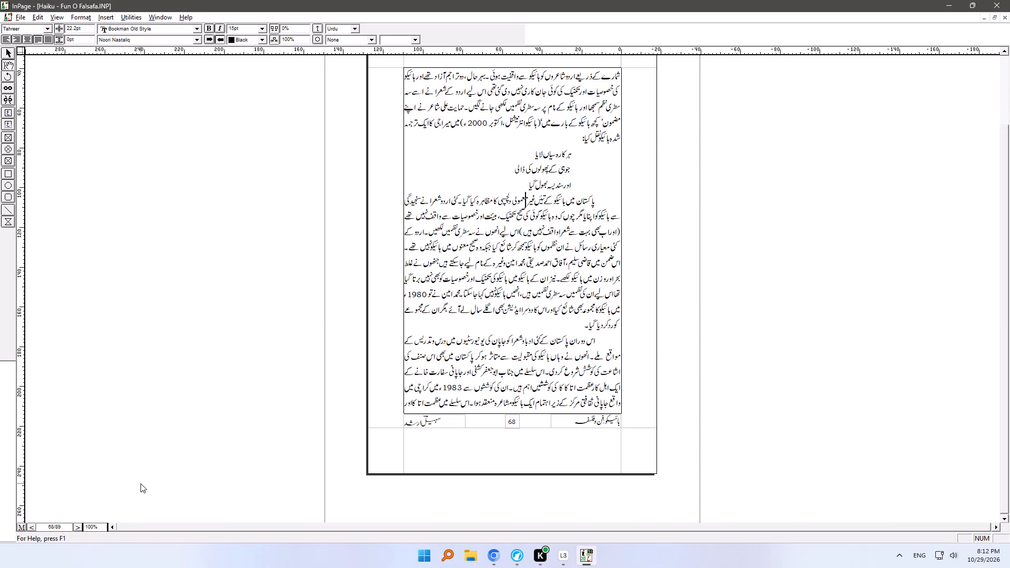
click(30, 528)
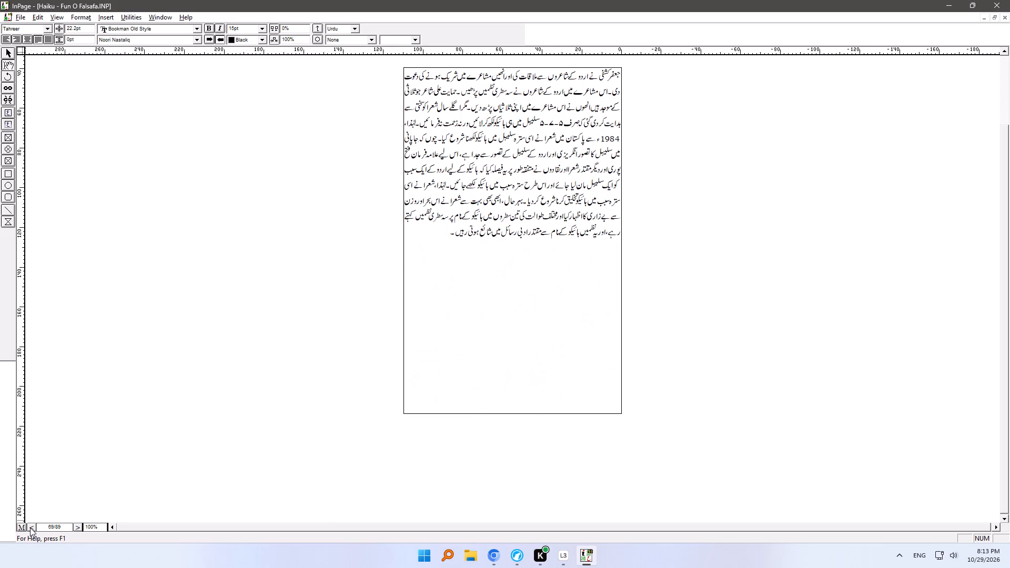
click(30, 528)
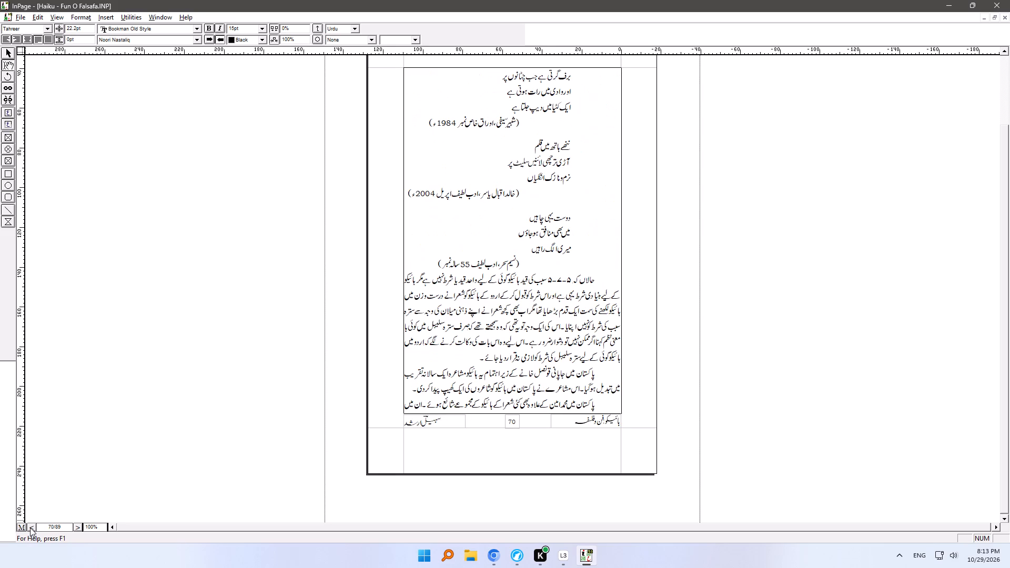
click(30, 528)
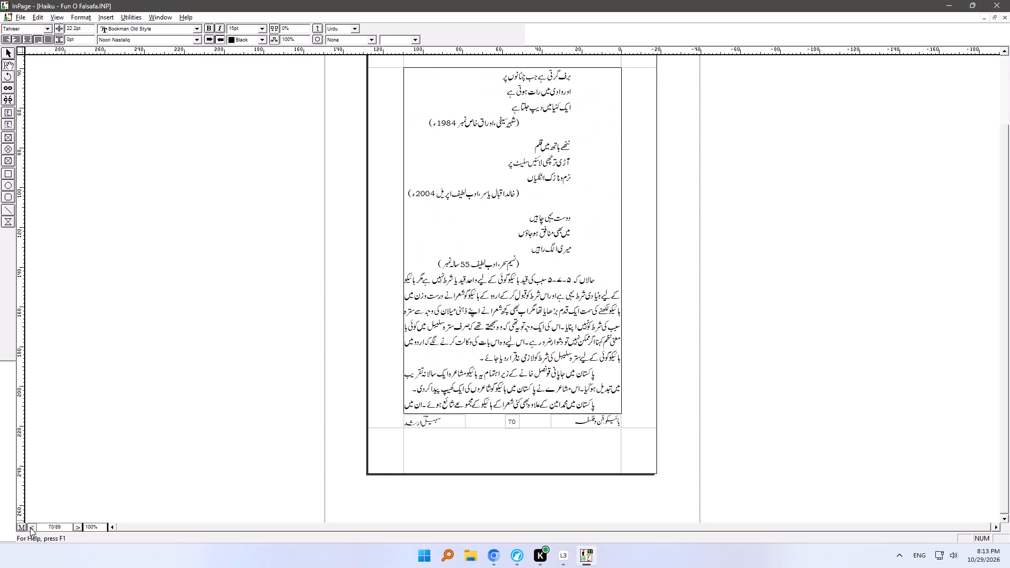
click(30, 528)
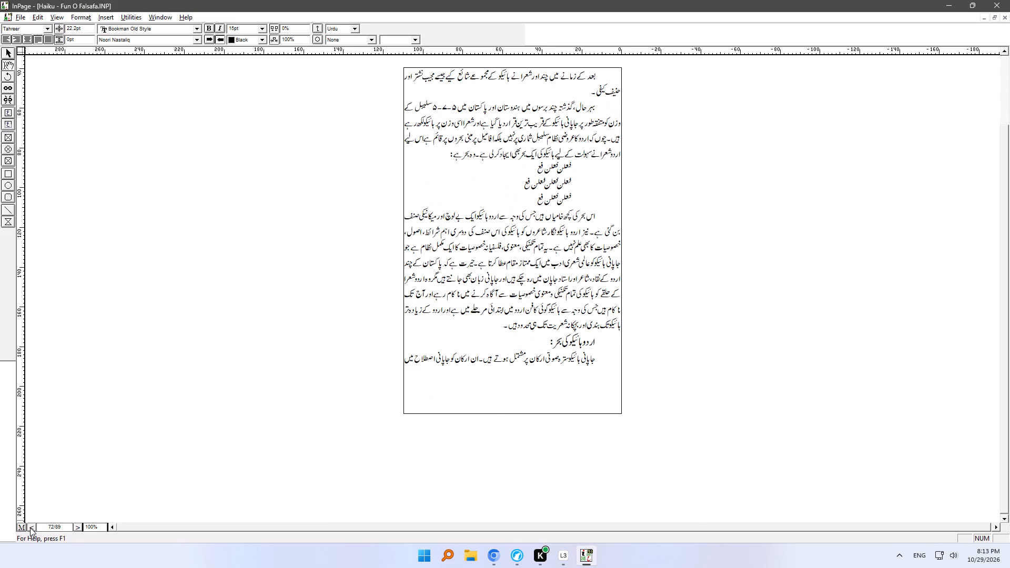
click(30, 528)
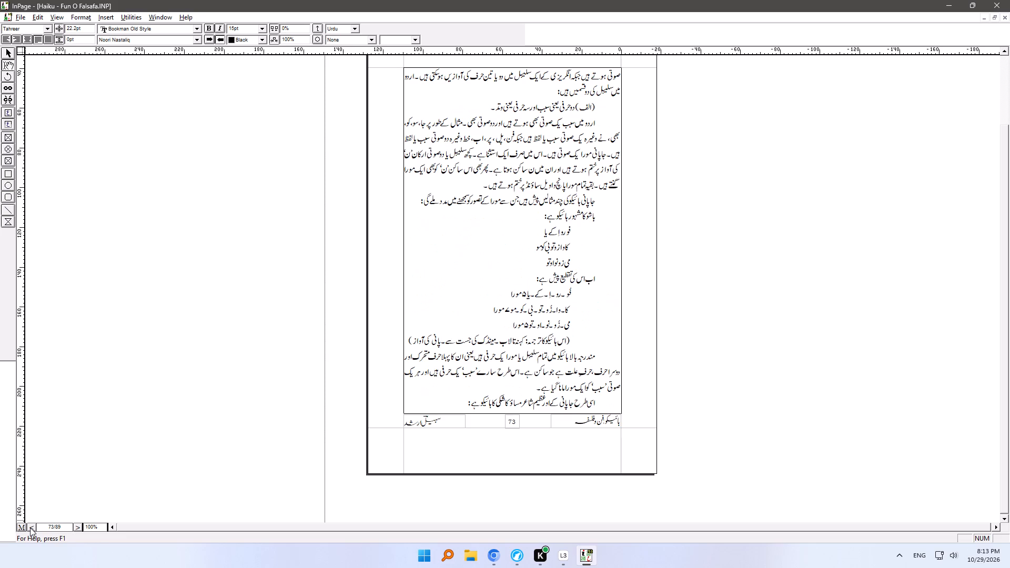
click(30, 528)
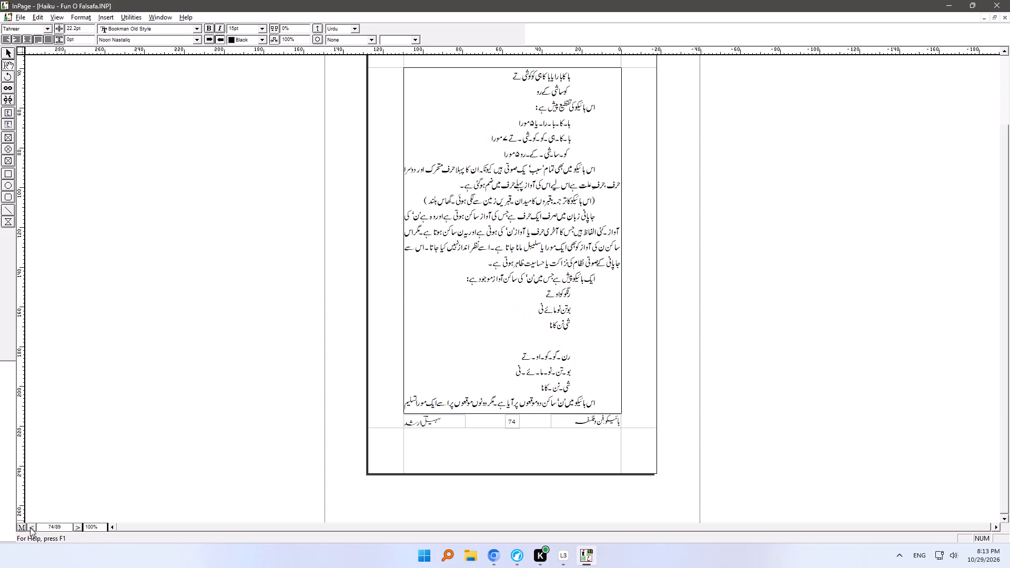
click(30, 528)
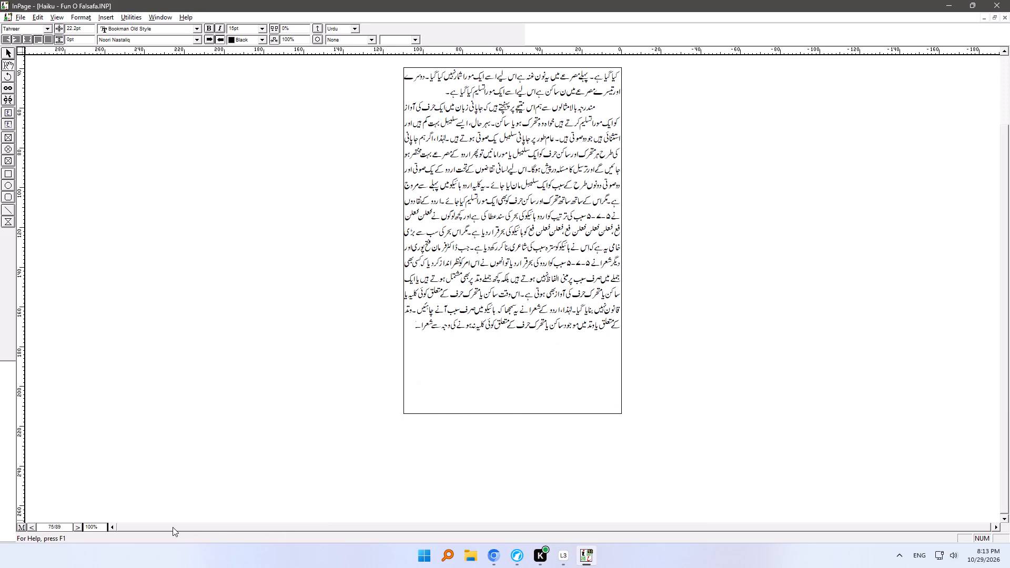
click(32, 528)
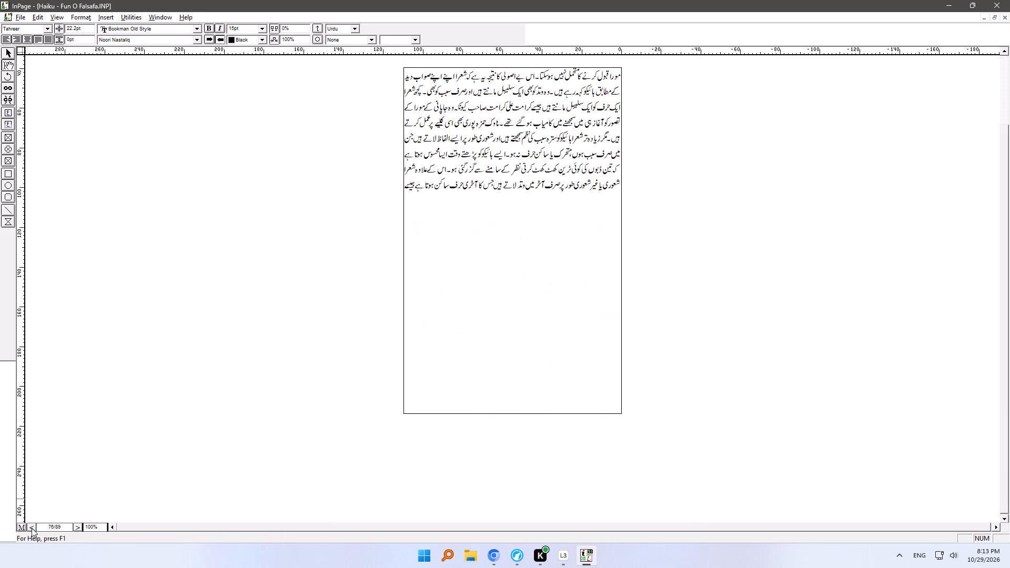
click(32, 528)
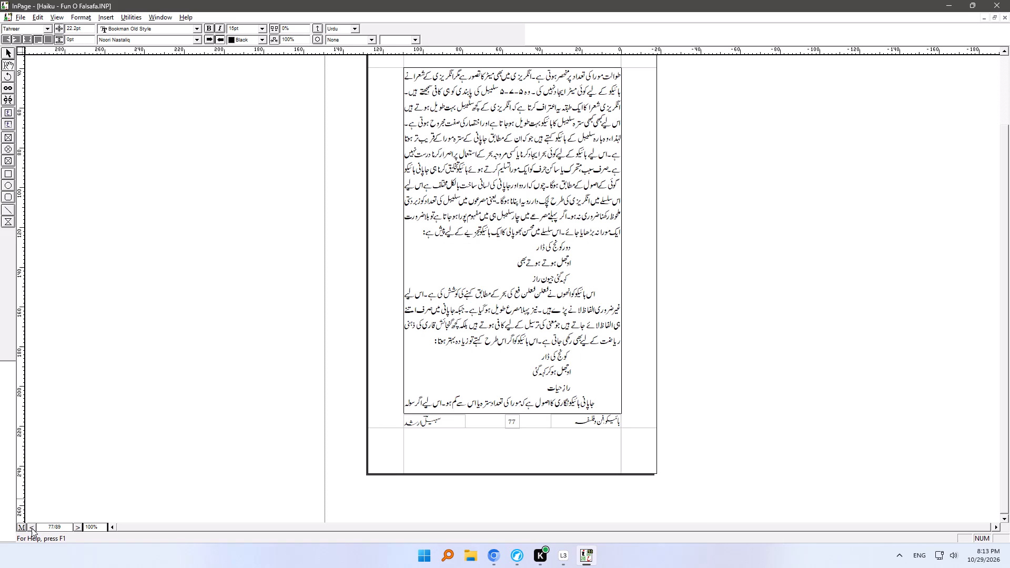
click(32, 528)
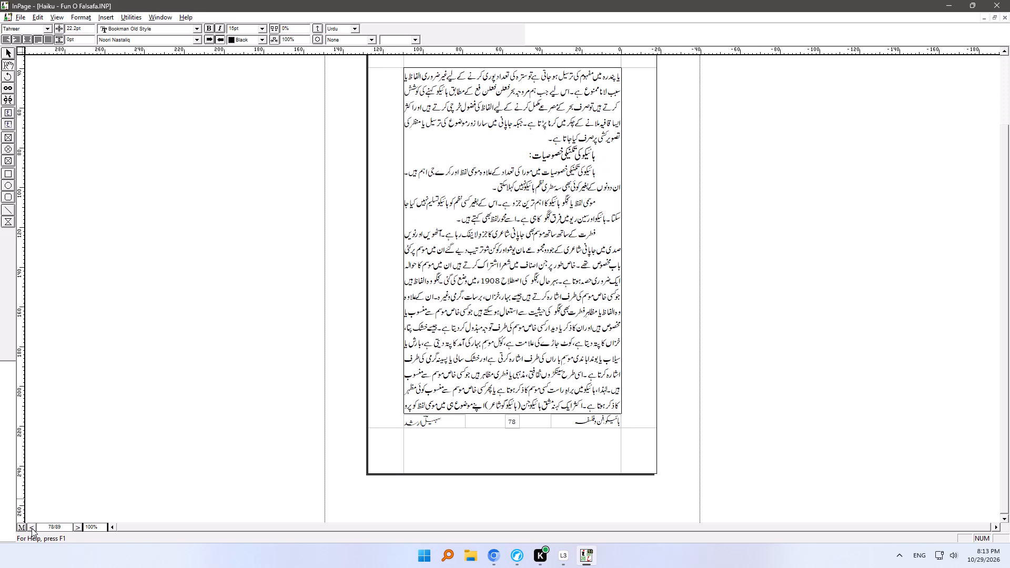
Go to page 70 and look back through the pages to the chapter opening on page 67.
double_click(68, 530)
text(70)
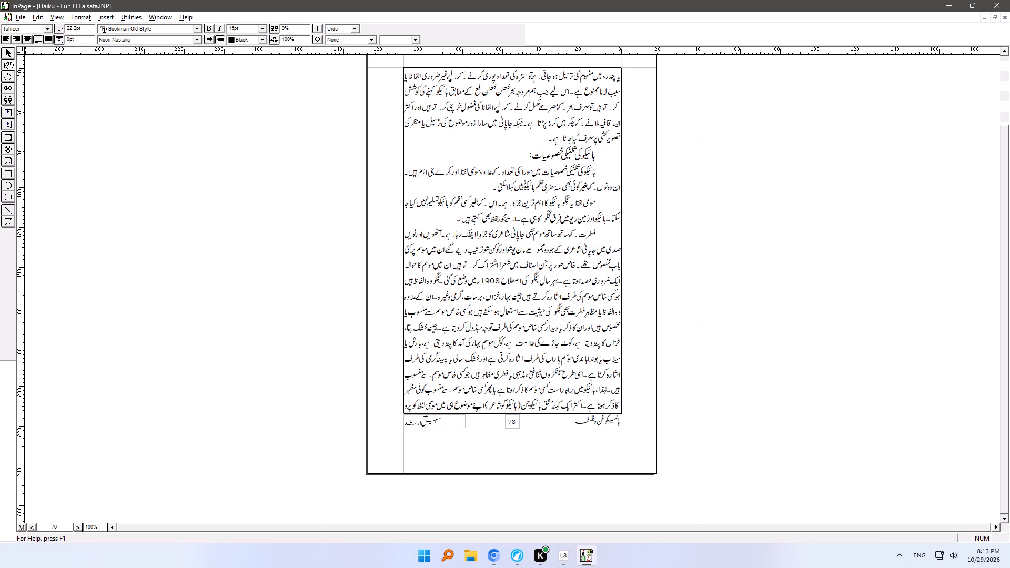
key(Return)
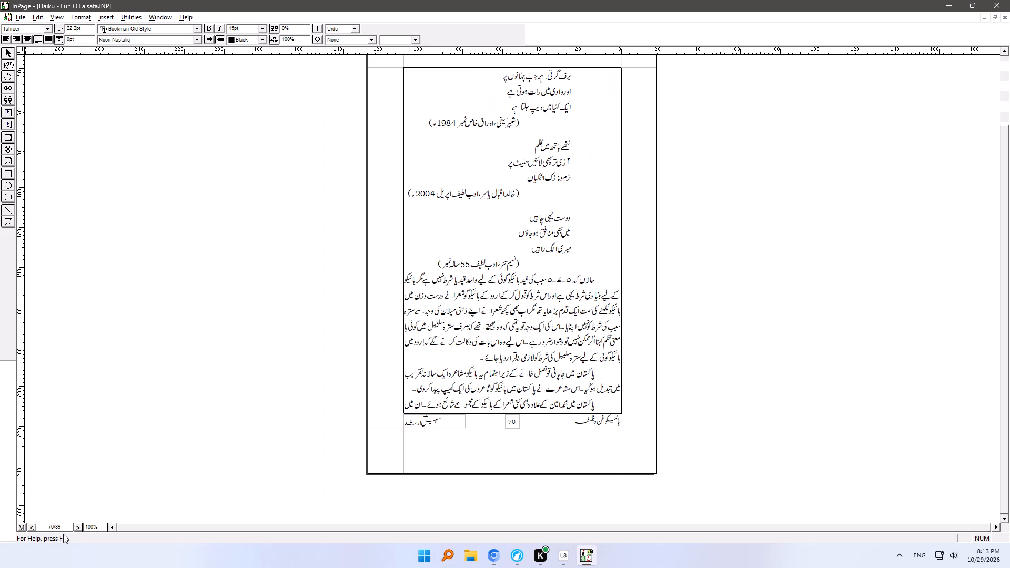
click(77, 530)
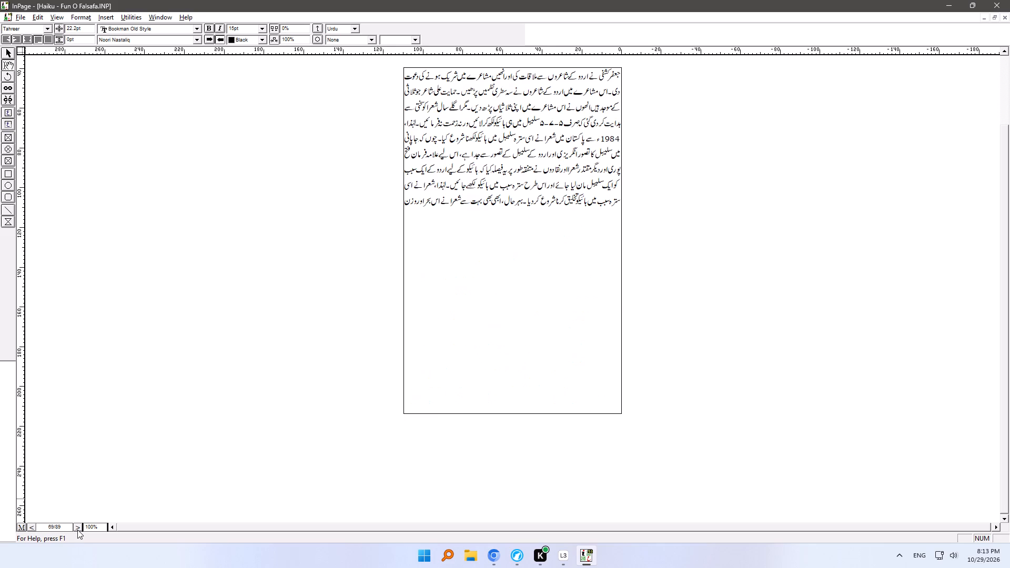
click(77, 530)
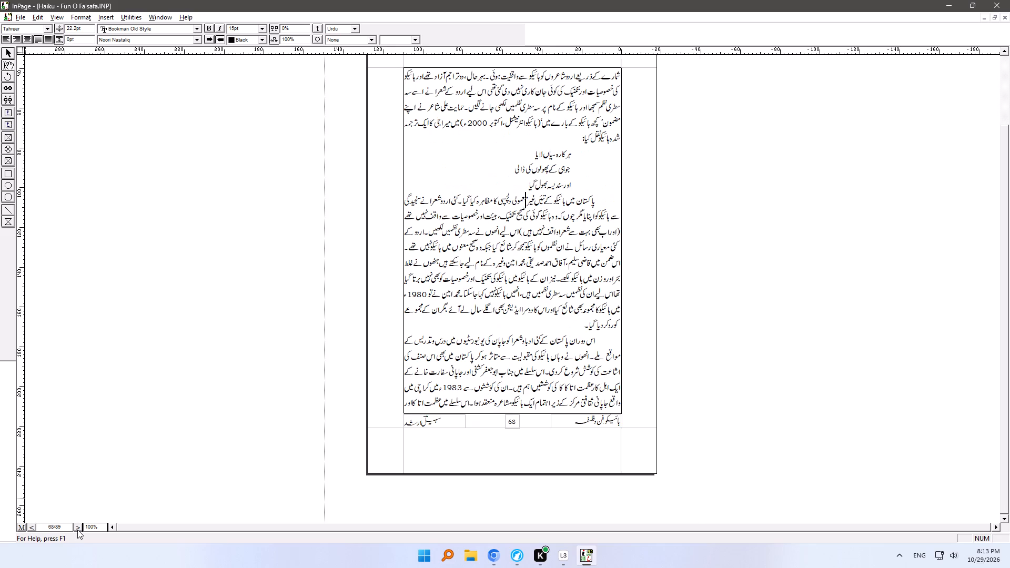
click(77, 530)
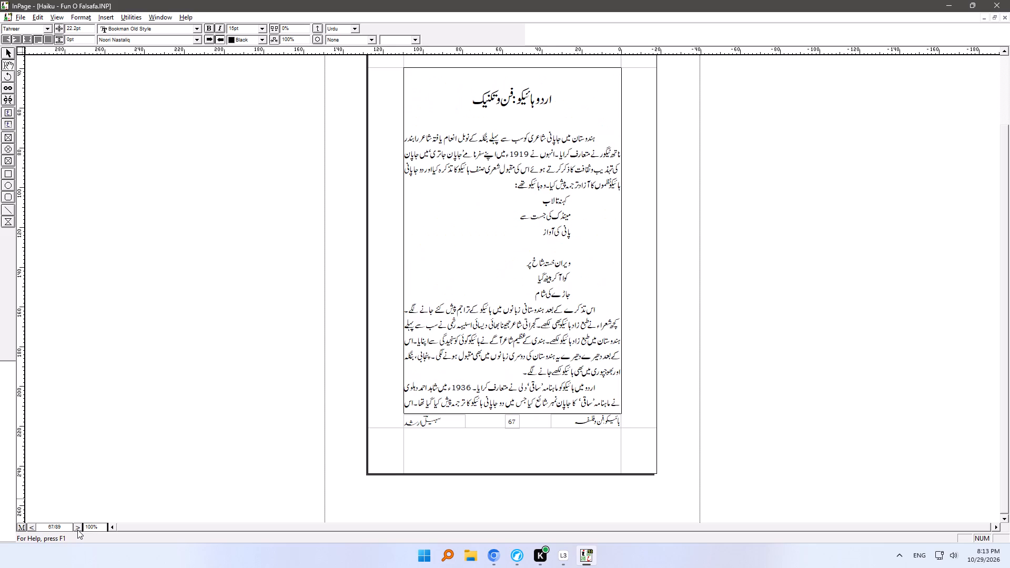
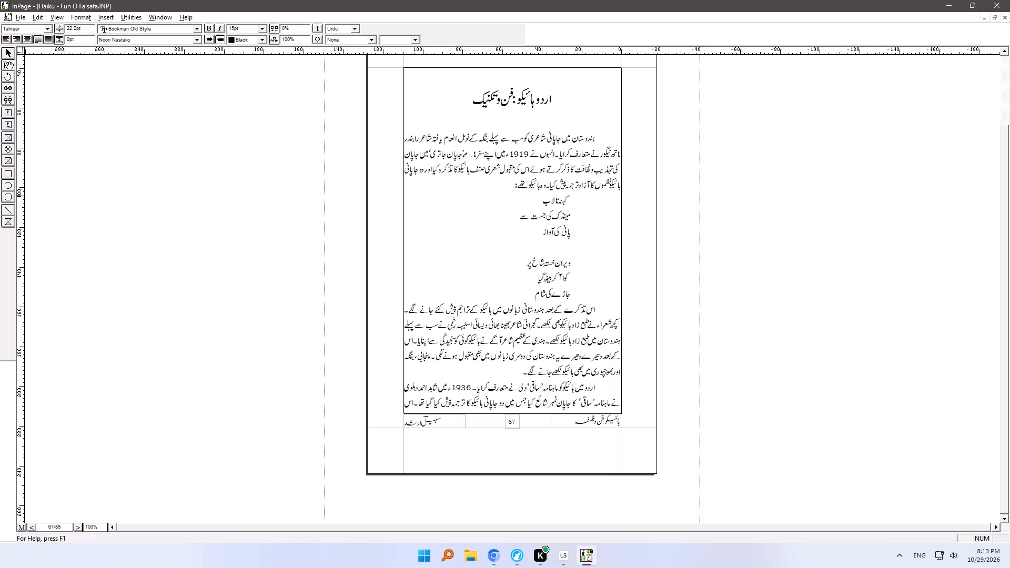
Replace the word کہنہ with پرانا in the opening line of the first haiku on page 67.
key(F8)
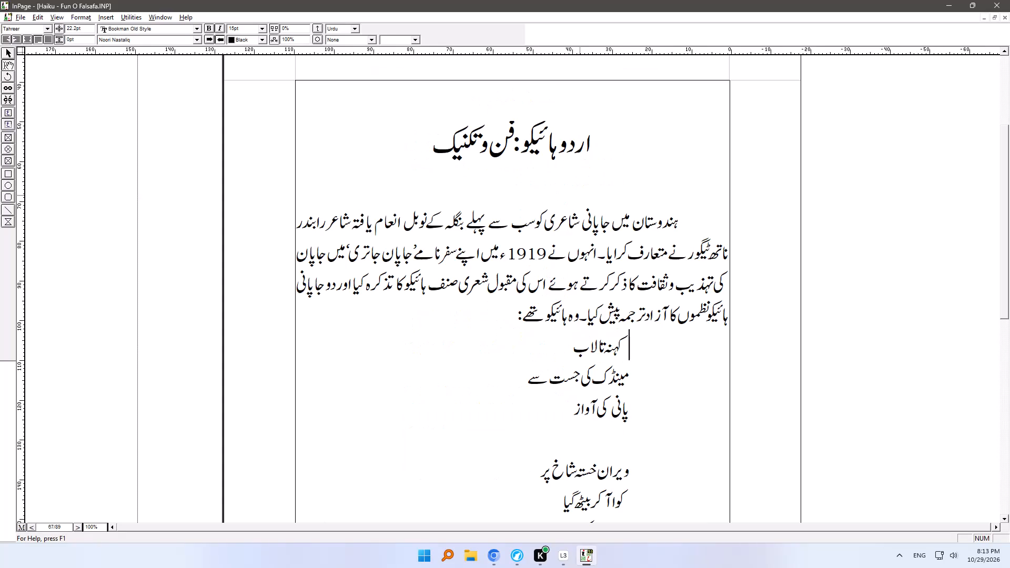
drag(635, 343, 612, 342)
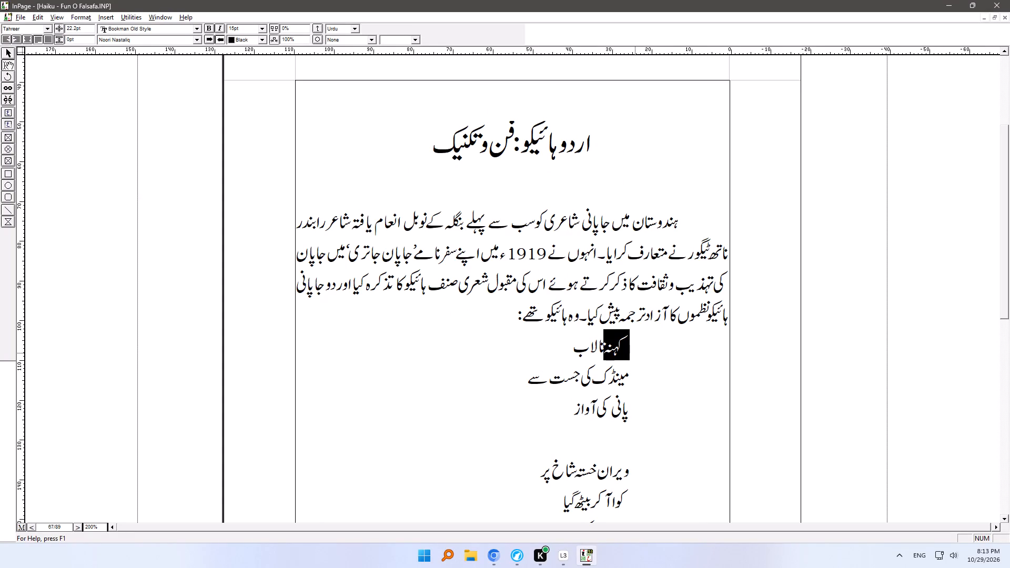
text(پرانا)
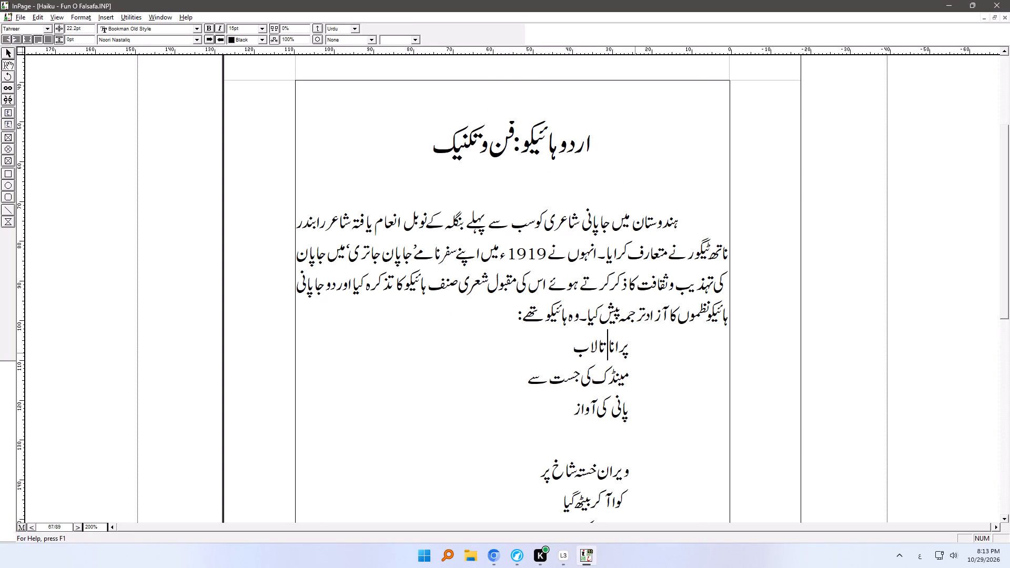
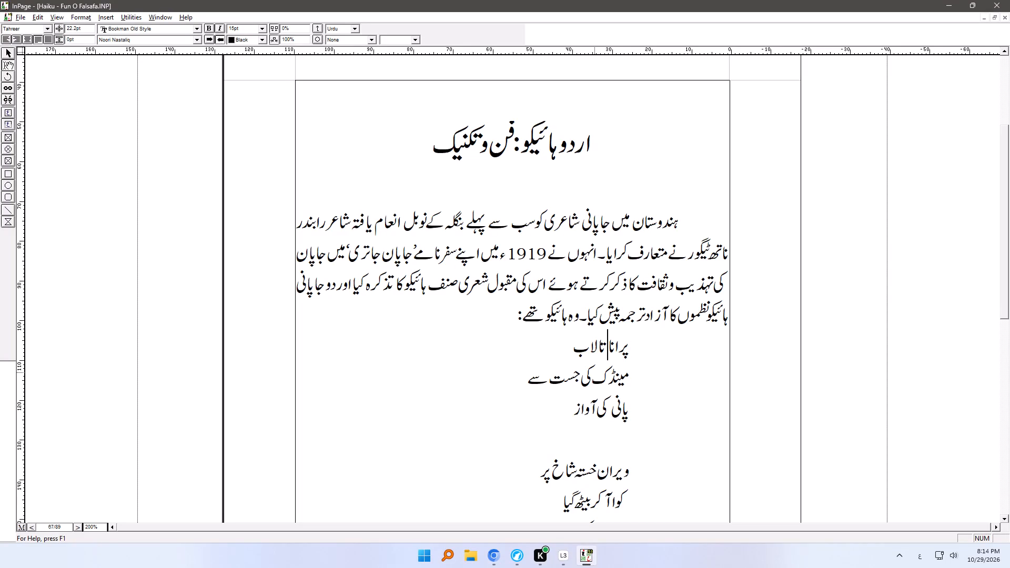
Place the text cursor at the end of the first haiku's second line, after مینڈک کی جست سے.
click(519, 379)
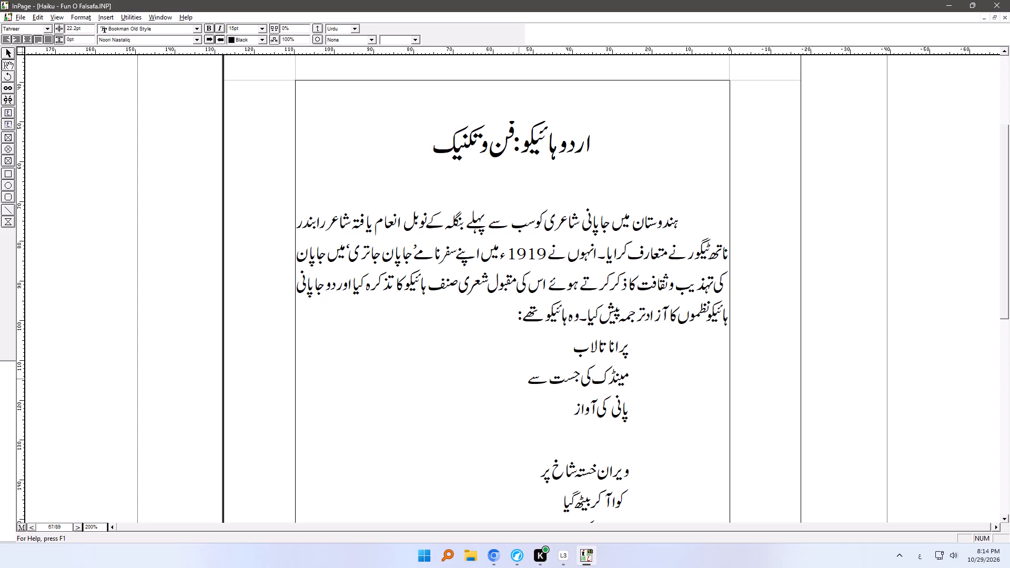
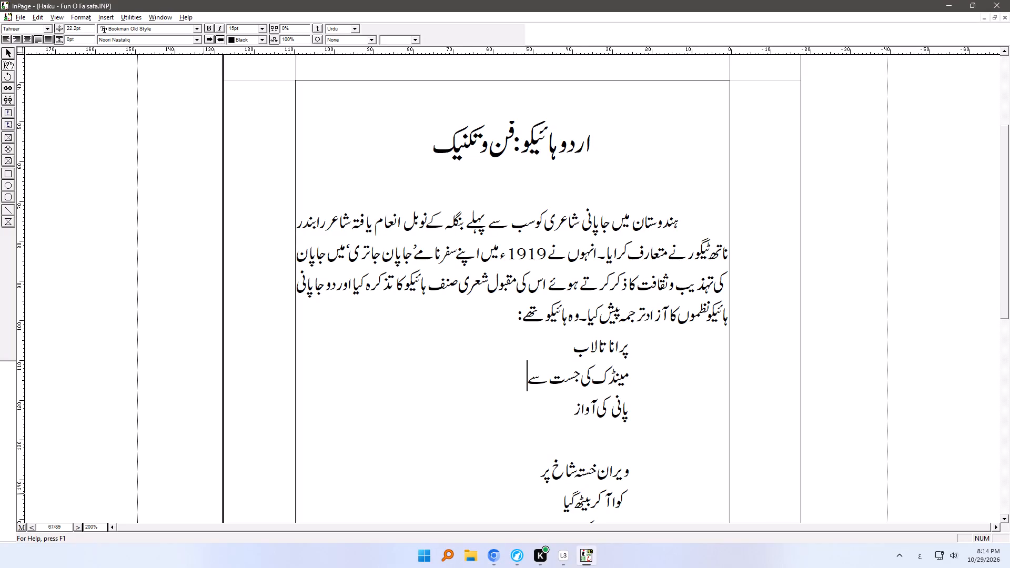
Search the document for the copied phrase پانی کی آواز, starting from the paragraph above the first haiku.
click(462, 285)
key(ctrl+f)
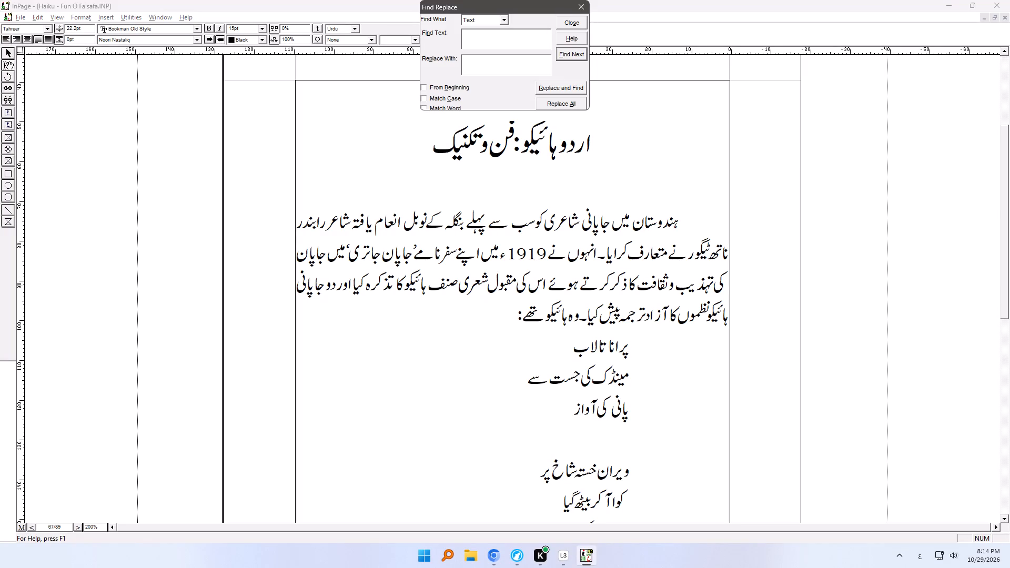
key(ctrl+v)
click(577, 55)
click(541, 82)
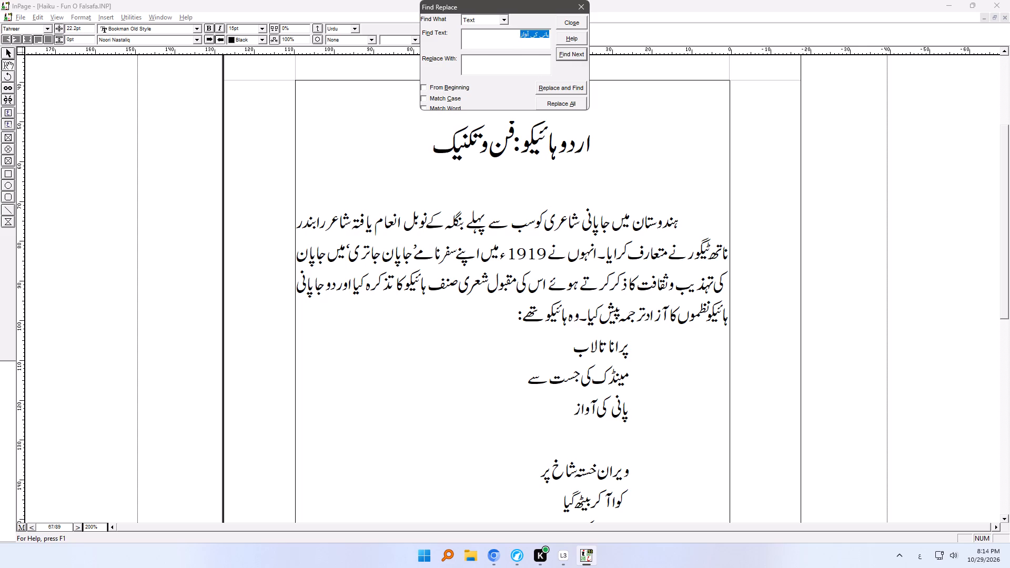
Clear the search text, re-enter it as پانی کی آواز and search for the phrase again.
click(517, 38)
key(BackSpace)
key(BackSpace)
key(BackSpace)
key(BackSpace)
key(BackSpace)
key(BackSpace)
key(BackSpace)
key(BackSpace)
key(BackSpace)
key(BackSpace)
key(BackSpace)
key(BackSpace)
key(BackSpace)
key(BackSpace)
key(BackSpace)
key(BackSpace)
key(BackSpace)
key(BackSpace)
key(BackSpace)
key(BackSpace)
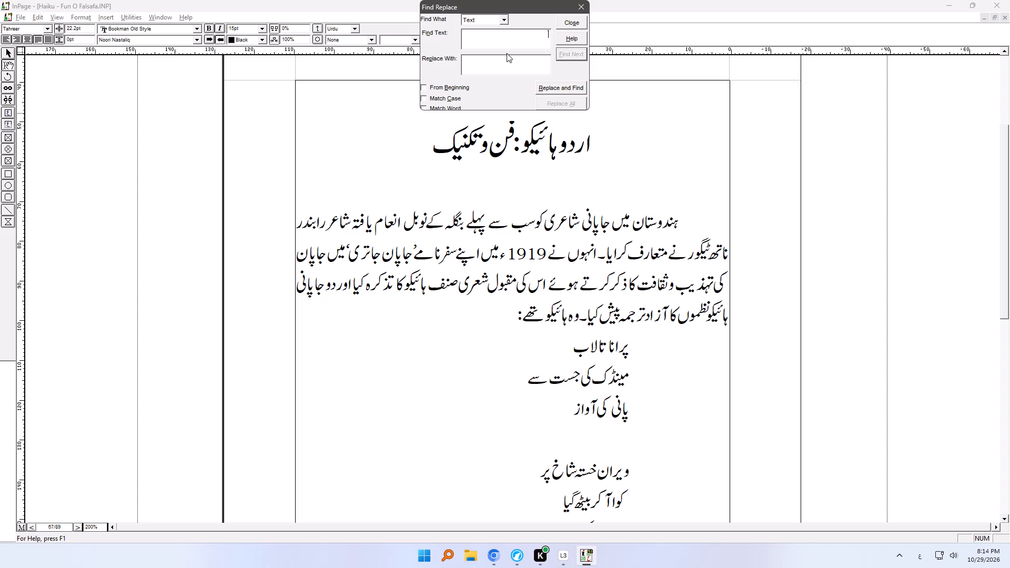
text(پانی)
key(space)
text(آواز)
click(538, 36)
text(کی)
key(space)
click(562, 55)
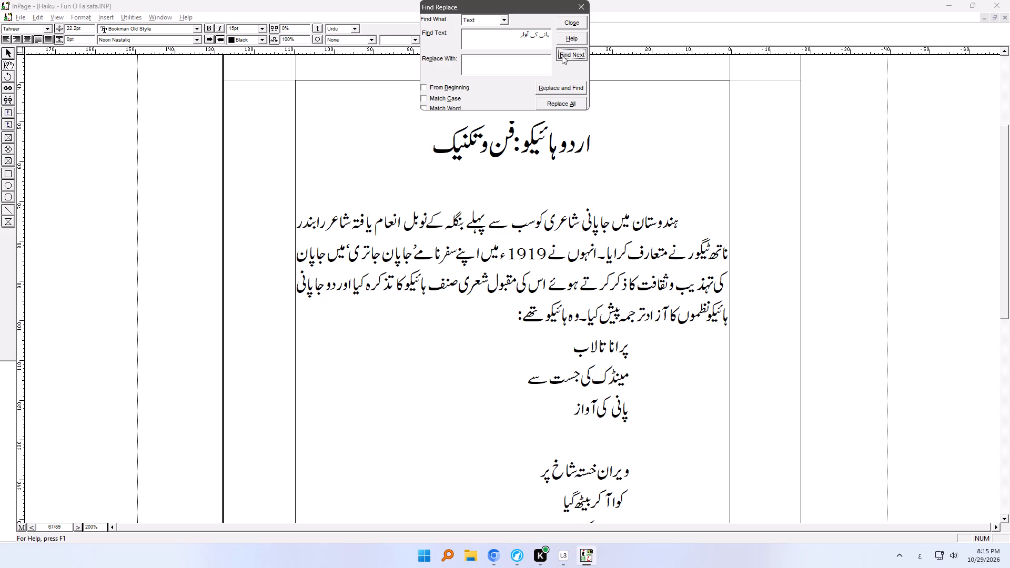
click(542, 86)
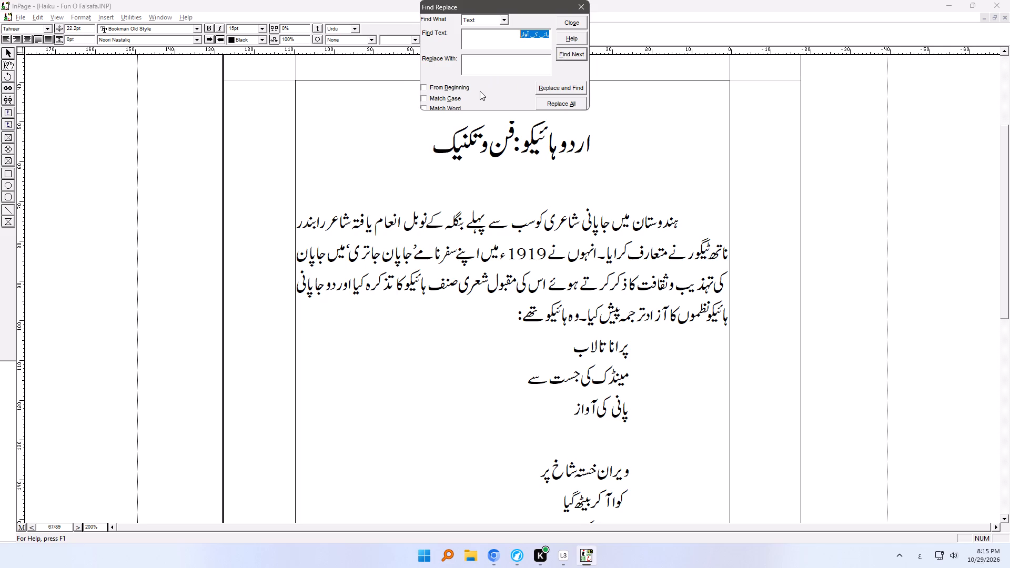
Copy the first haiku's third line, پانی کی آواز, into the search text and find its next occurrence.
click(506, 40)
drag(637, 416, 581, 411)
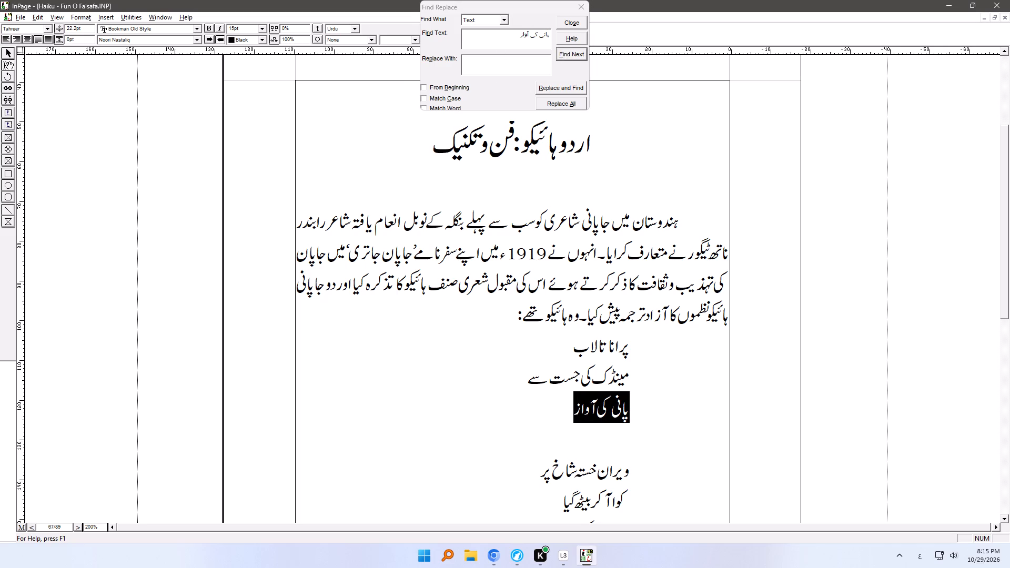
key(ctrl+c)
drag(512, 32, 571, 32)
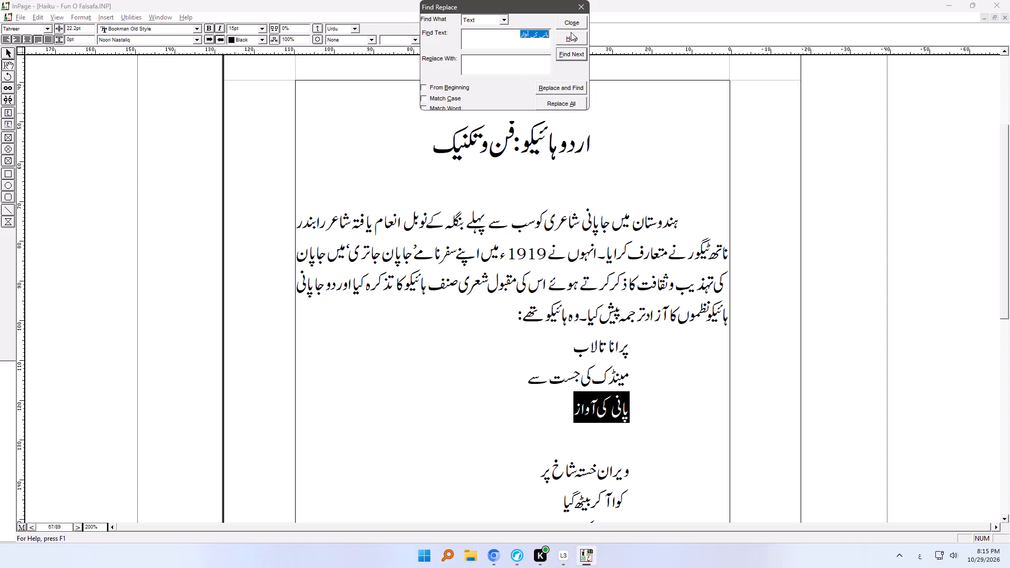
key(ctrl+v)
click(569, 54)
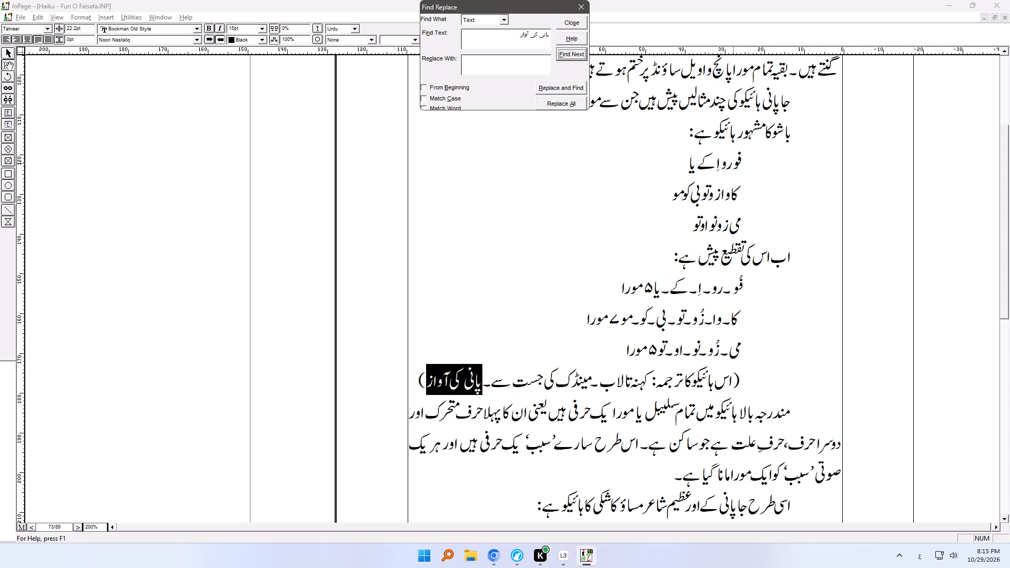
Examine page 73 around the found phrase, including Basho's haiku, its scansion and its translation.
ctrl+right_drag(708, 99, 710, 211)
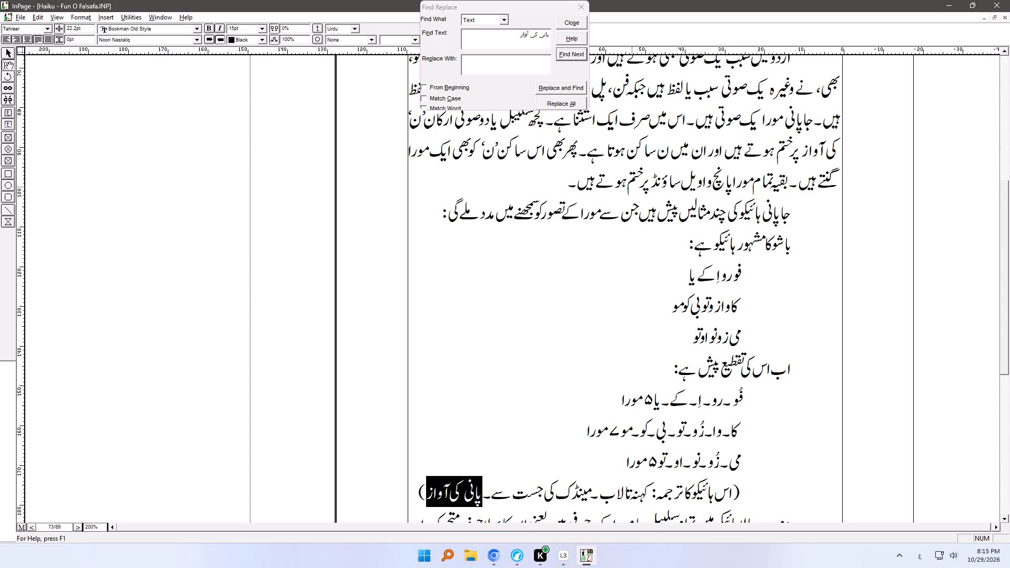
ctrl+right_drag(632, 187, 631, 272)
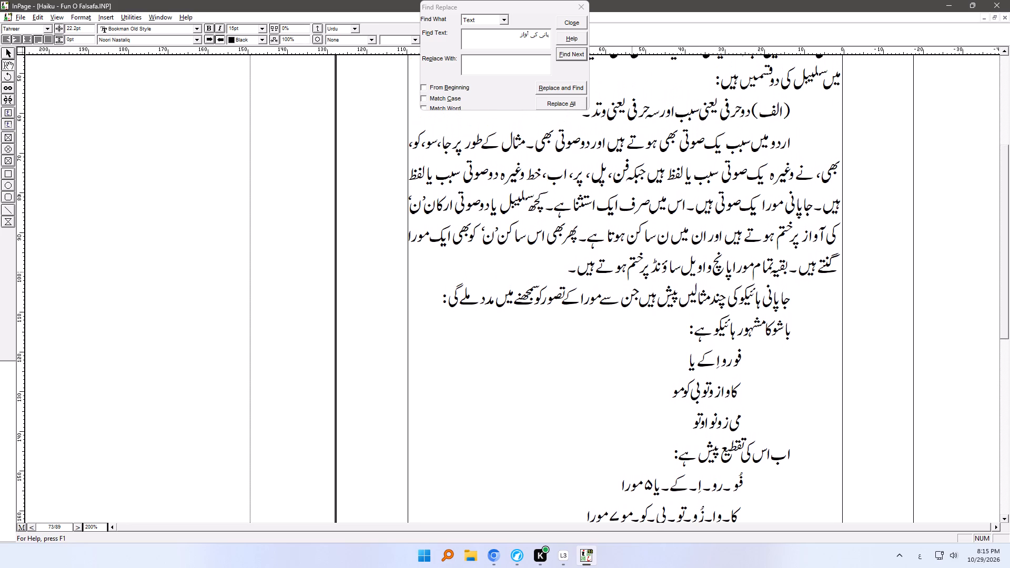
ctrl+right_drag(631, 272, 617, 282)
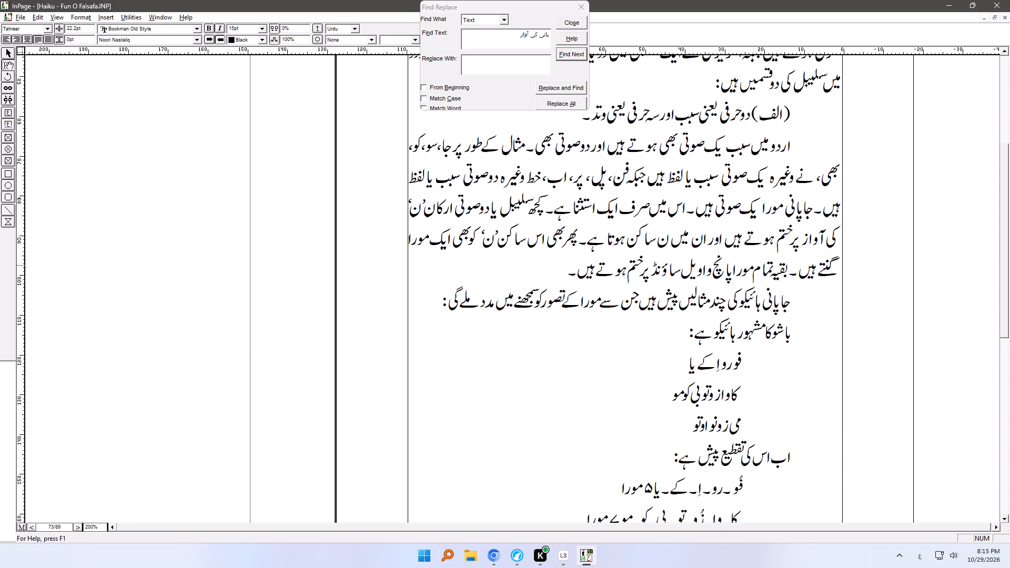
ctrl+right_drag(627, 231, 628, 279)
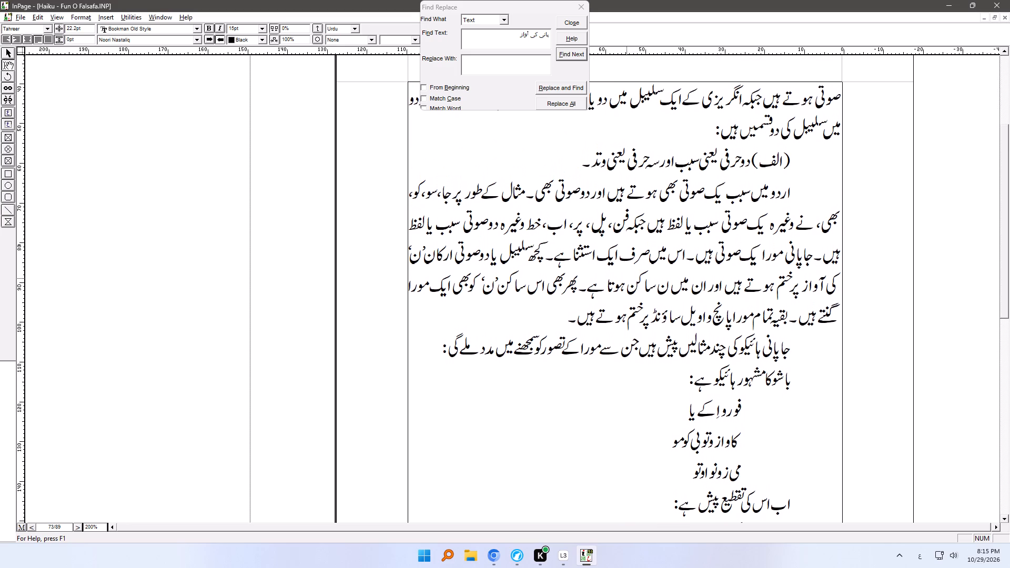
ctrl+right_drag(628, 279, 628, 317)
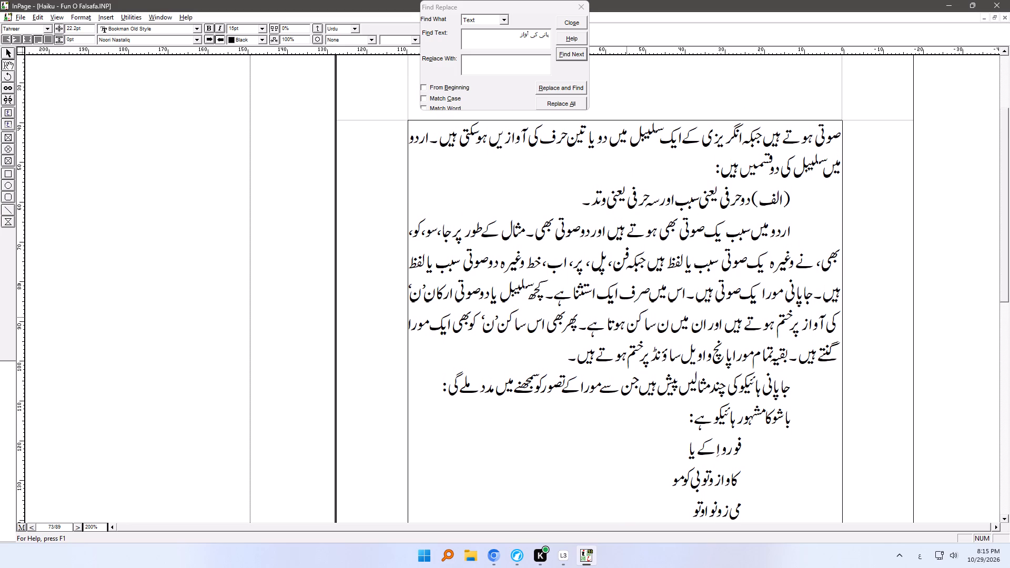
ctrl+right_drag(628, 317, 628, 176)
ctrl+right_drag(628, 310, 628, 301)
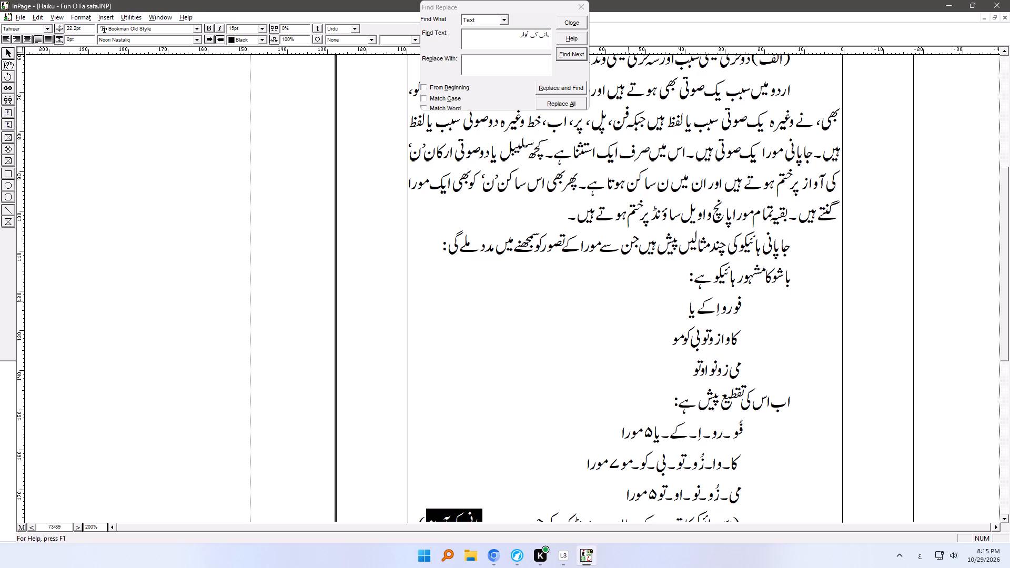
ctrl+right_drag(628, 301, 628, 163)
ctrl+right_drag(628, 290, 628, 194)
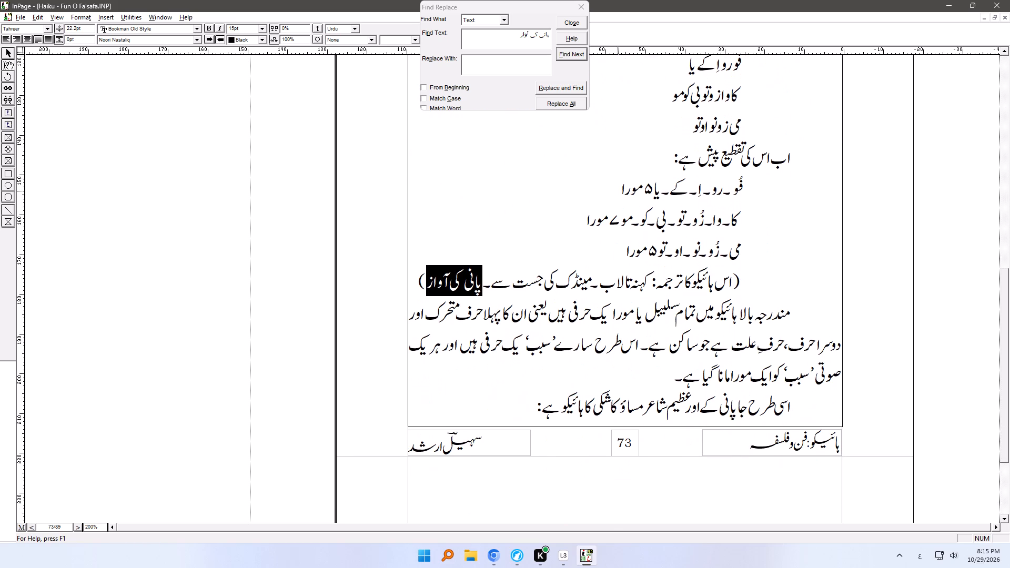
Find the next occurrence of پانی کی آواز and replace کہنہ with پرانا in that haiku's first line on page 79.
click(573, 53)
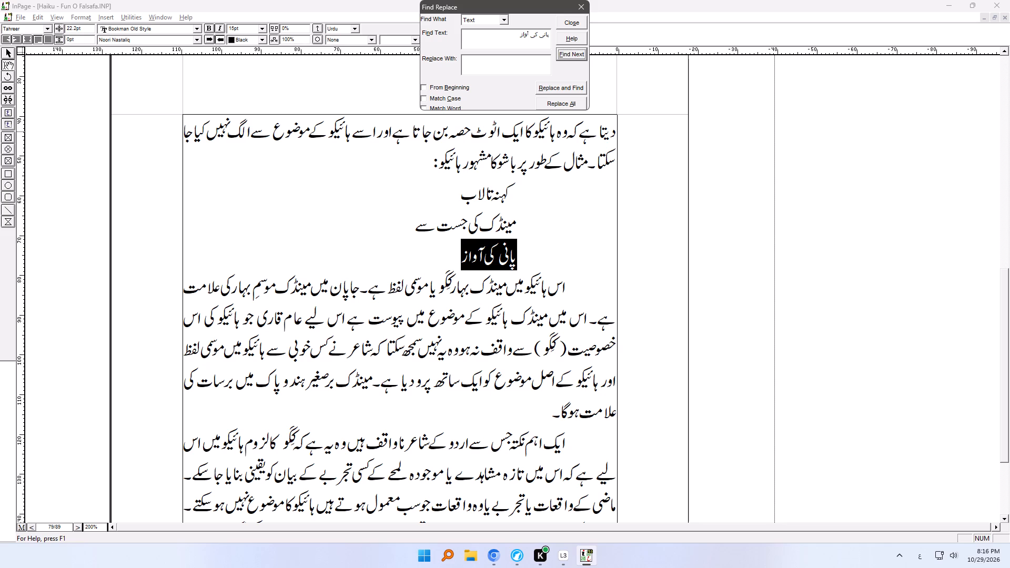
click(553, 131)
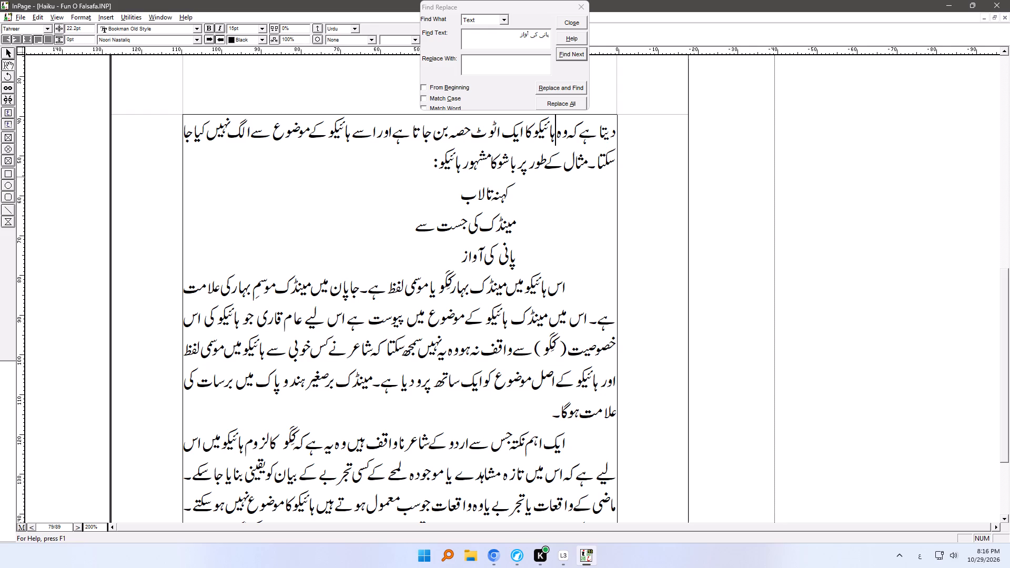
drag(521, 192, 502, 191)
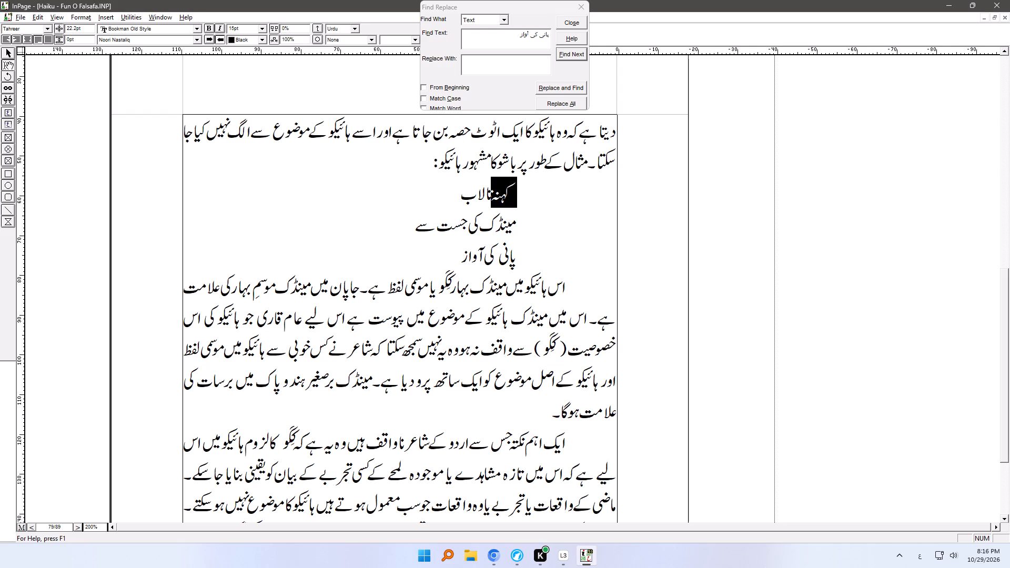
text(پرانا)
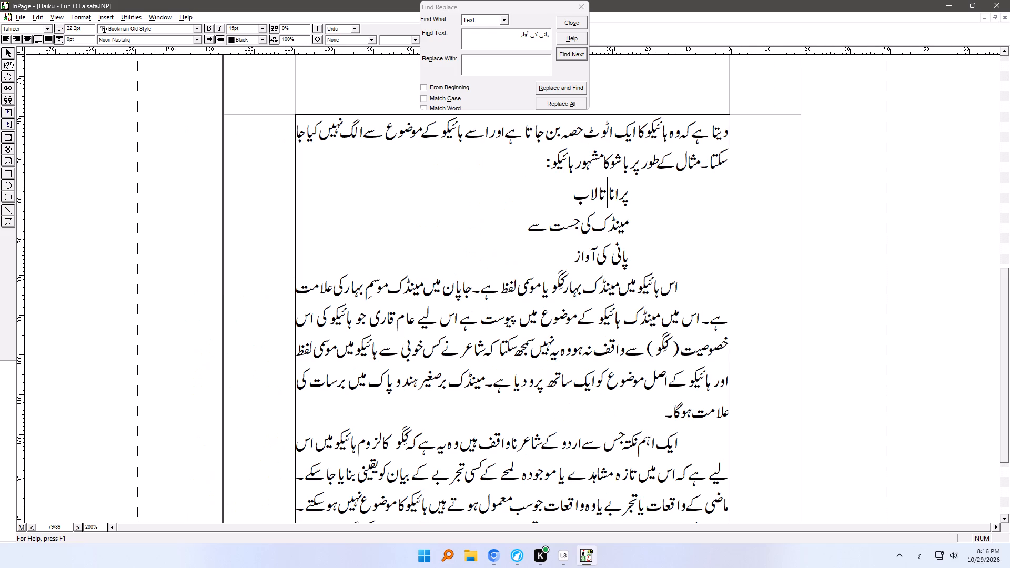
Replace ہائیکوجن with ہائی جِن in the last line of page 78, before the parenthesis (ہائیکو گو شاعر).
click(615, 130)
key(Up)
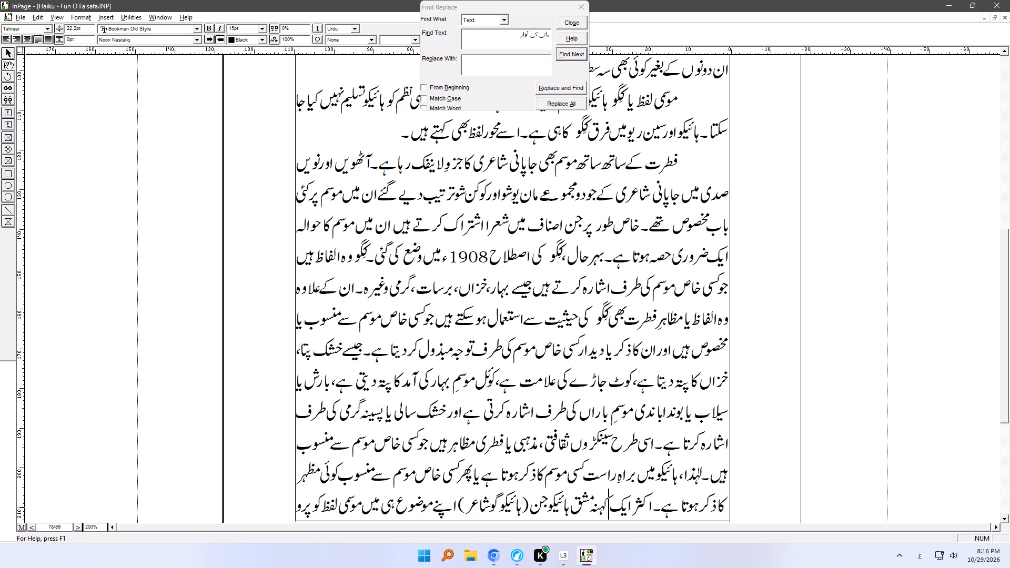
click(549, 505)
drag(571, 508, 541, 506)
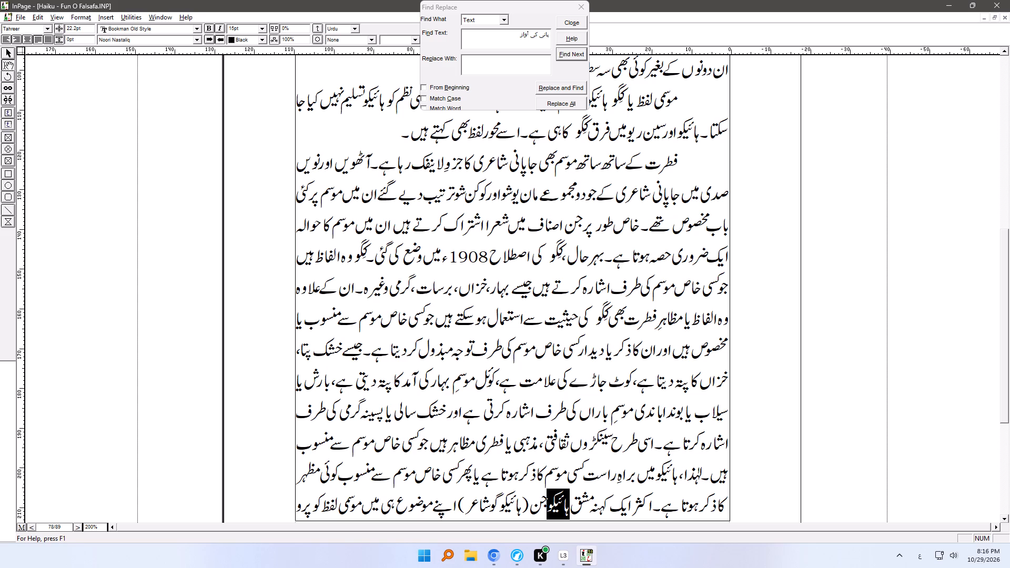
drag(541, 506, 539, 506)
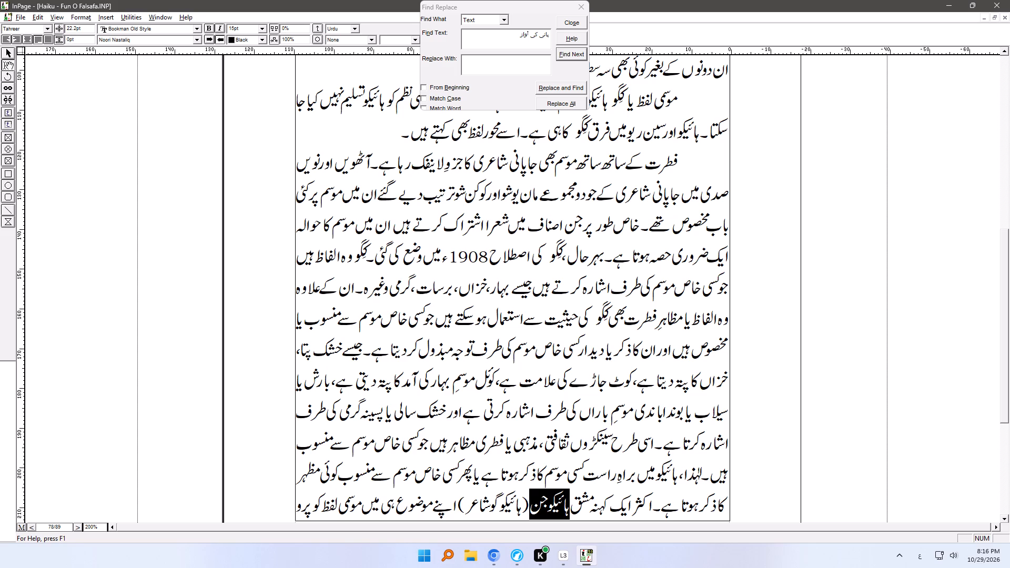
text(ہائی)
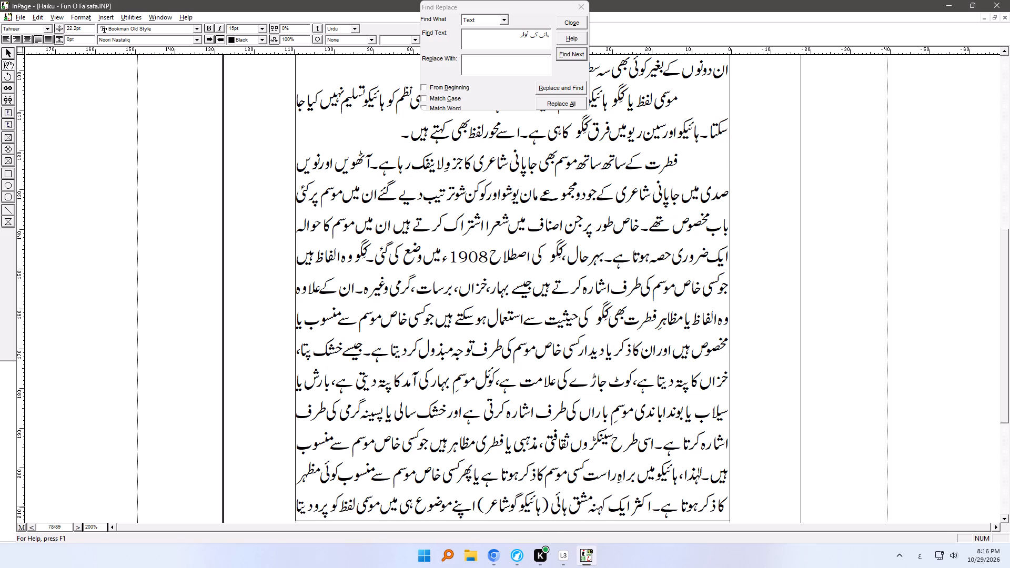
key(space)
text(جِن)
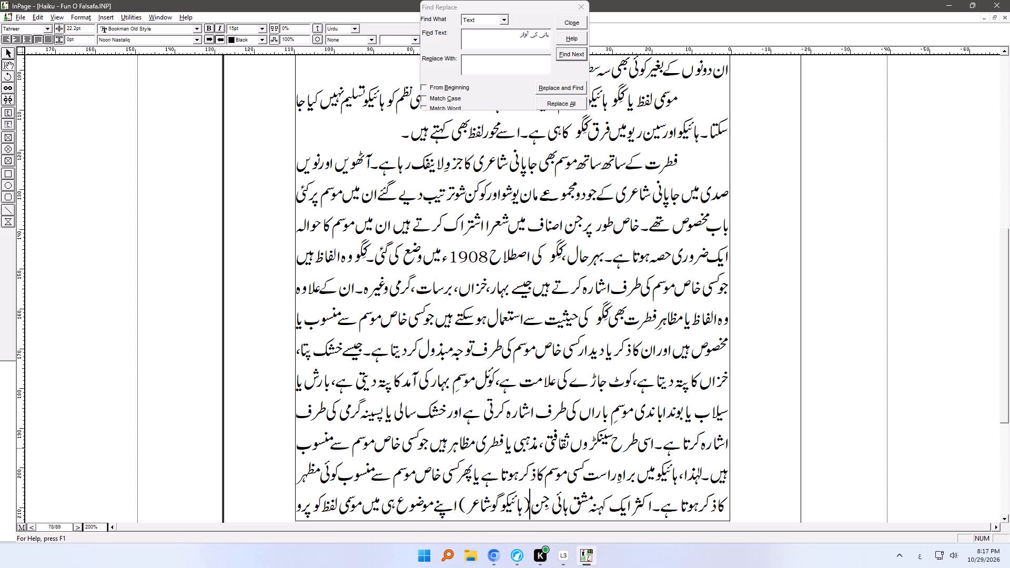
click(509, 455)
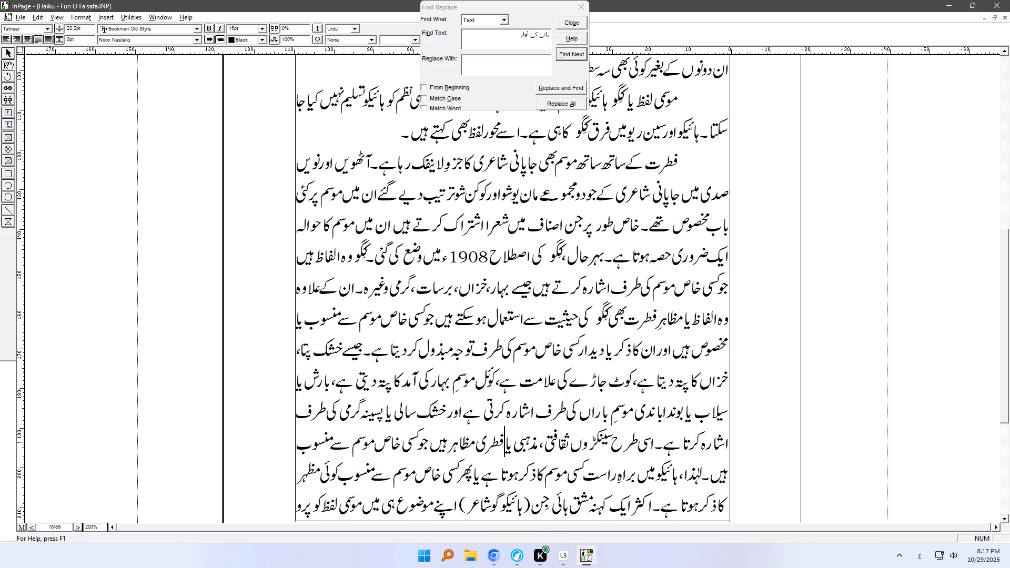
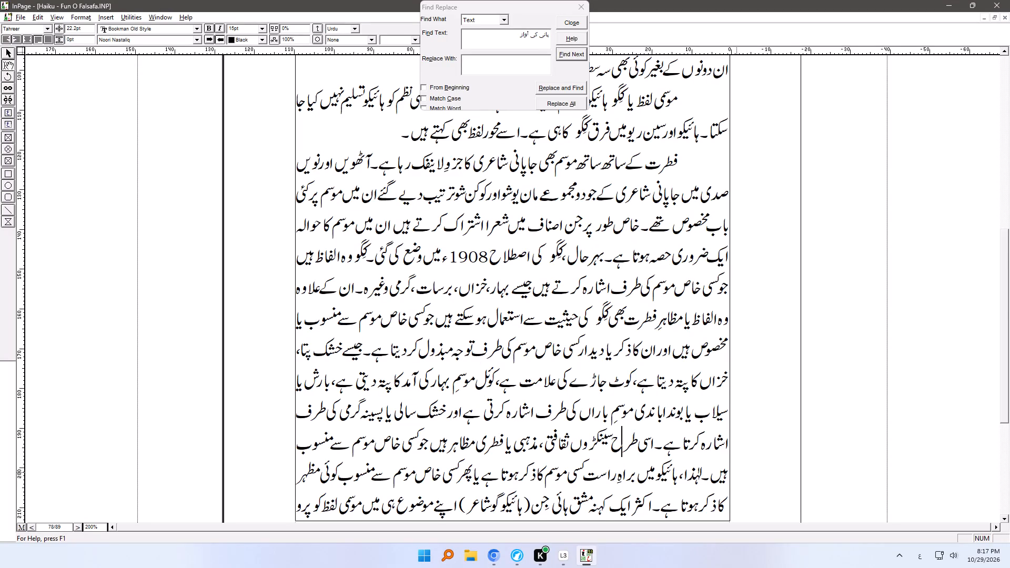
Capture the last three text lines of page 78 together with its footer as a screenshot and copy it.
ctrl+right_drag(736, 472, 734, 300)
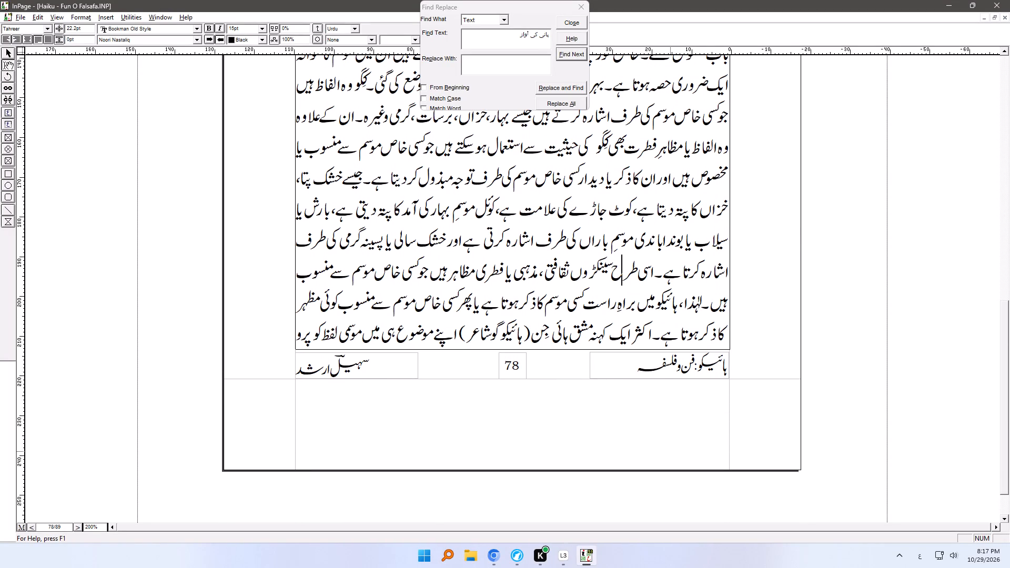
key(F12)
key(Print)
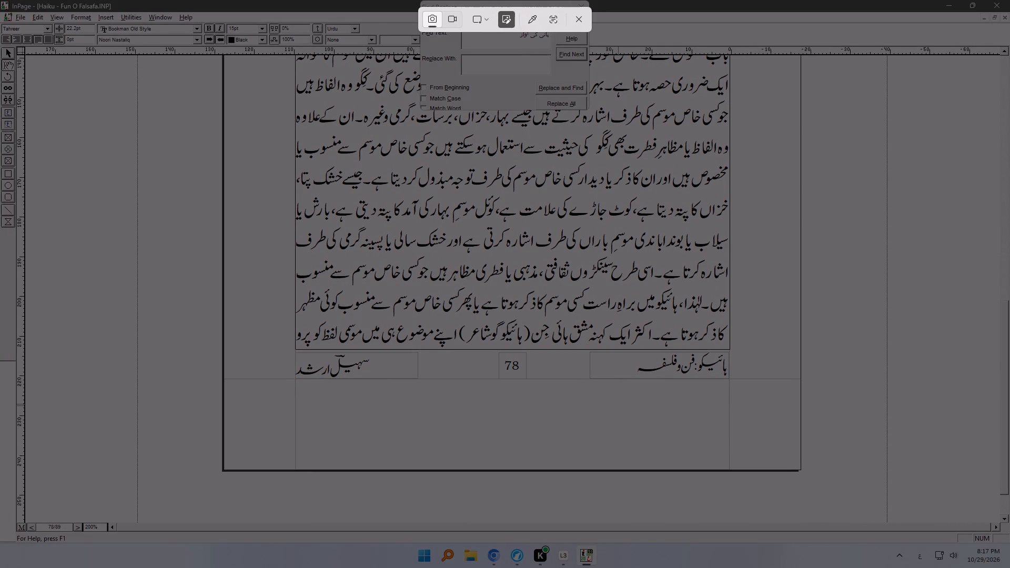
drag(746, 249, 267, 392)
key(ctrl+c)
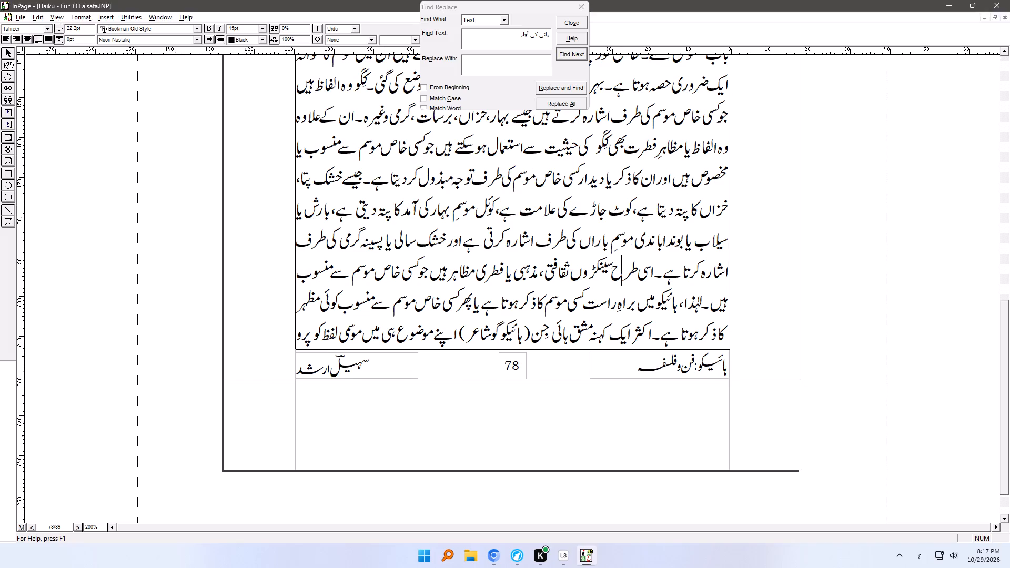
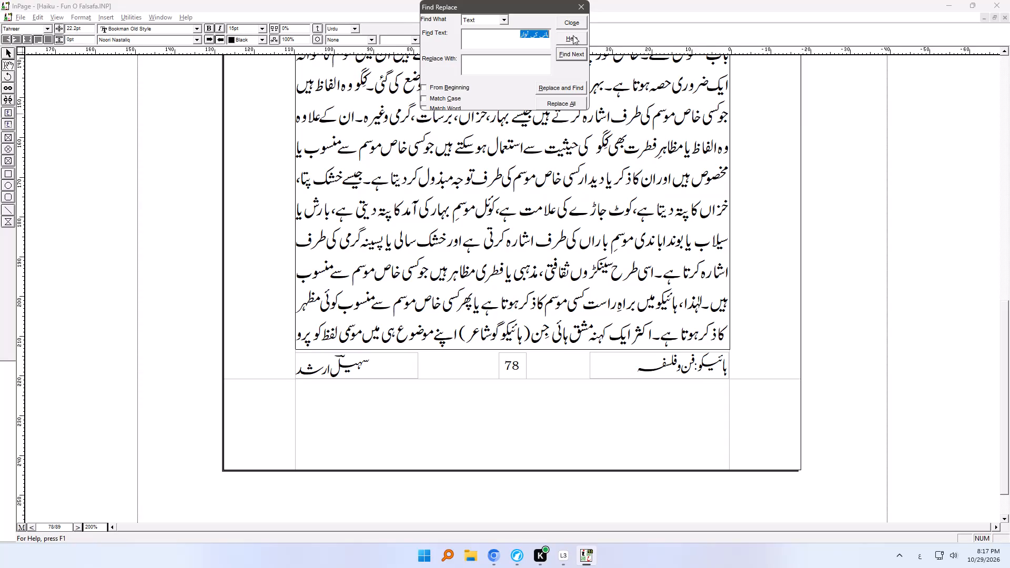
Search the book from the beginning for تالاب and review the haiku wording at each occurrence up to page 67.
text(تالاب)
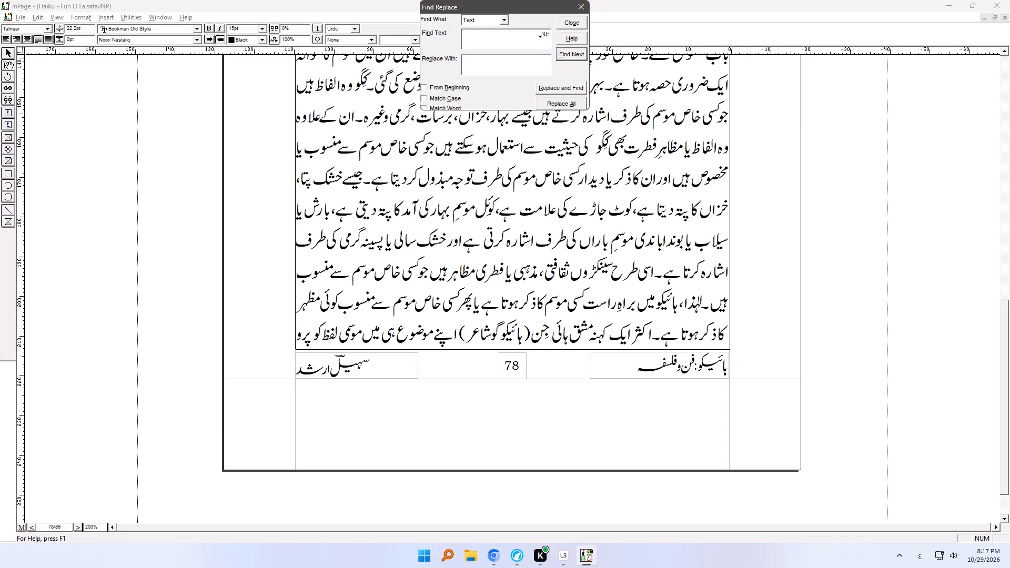
click(442, 83)
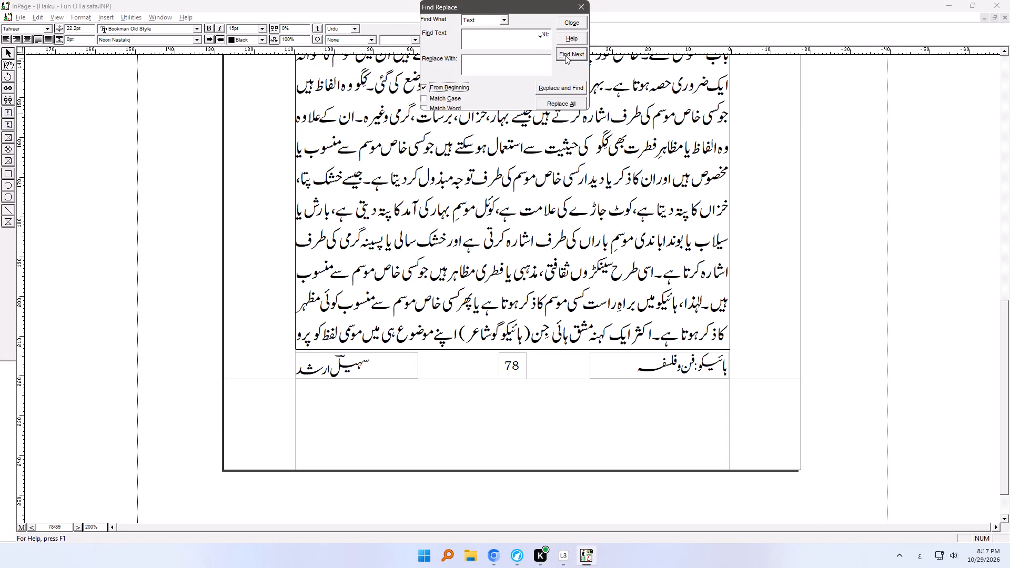
click(565, 55)
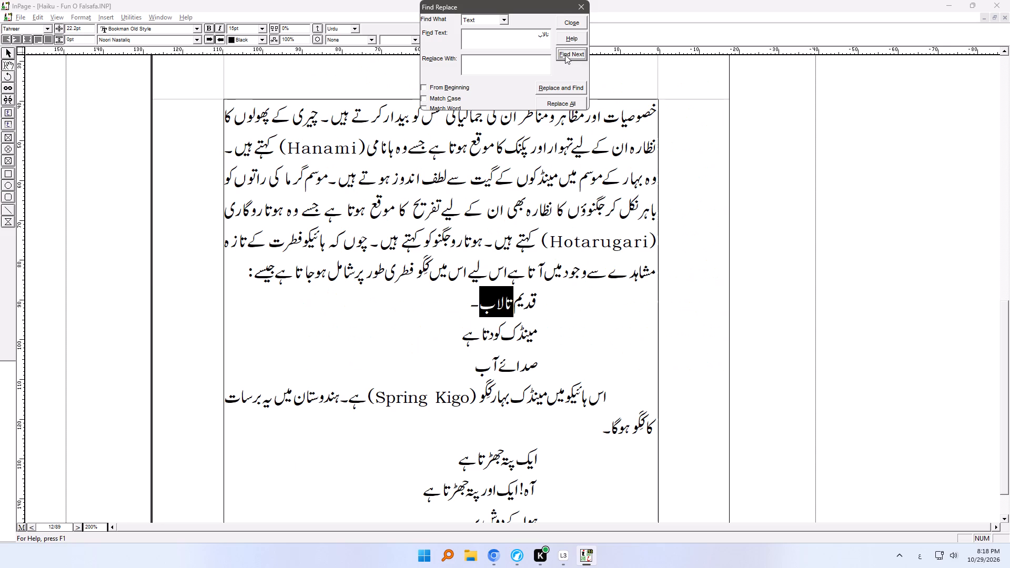
click(565, 55)
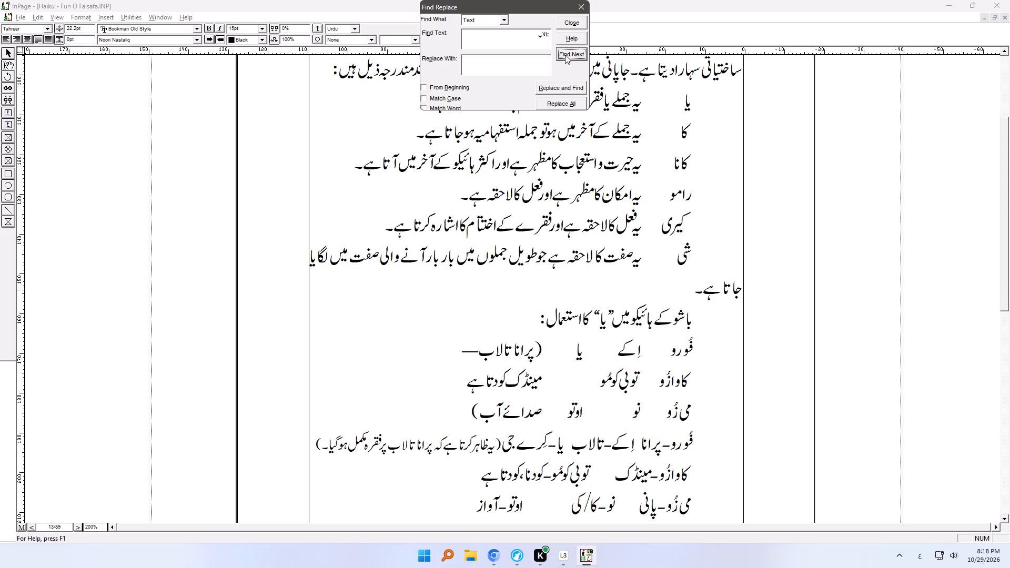
click(565, 55)
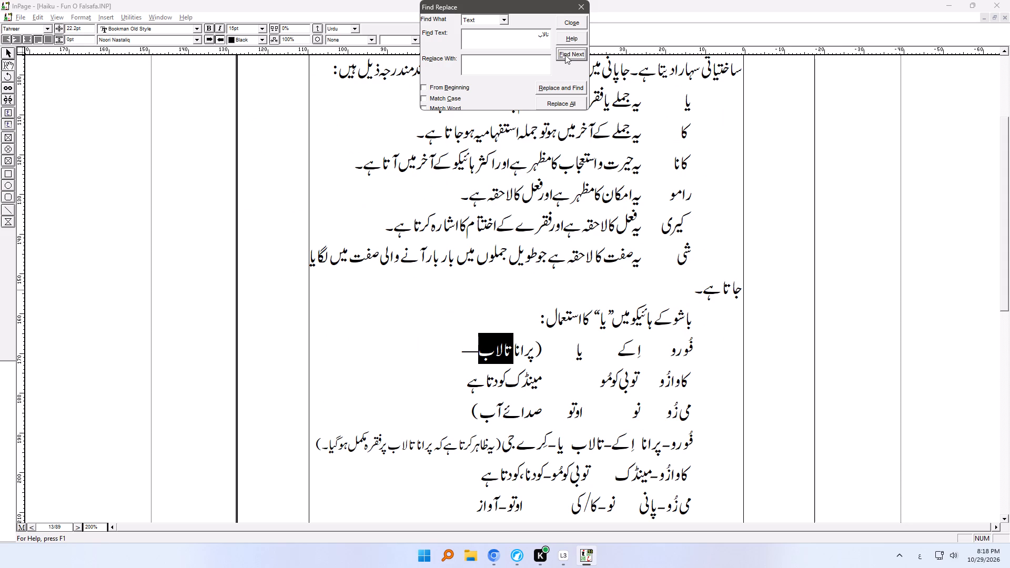
click(565, 55)
click(565, 55)
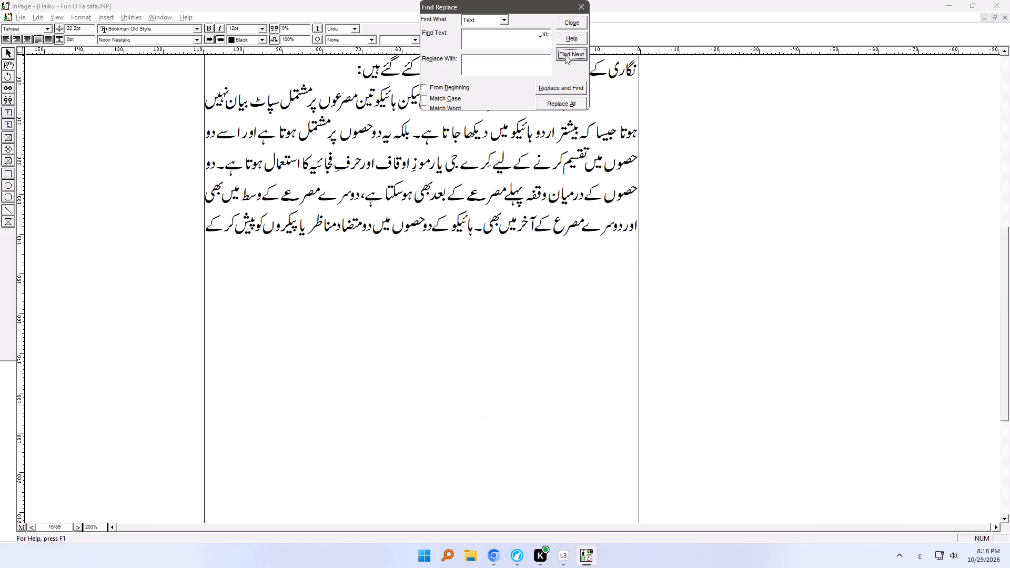
click(565, 55)
click(565, 55)
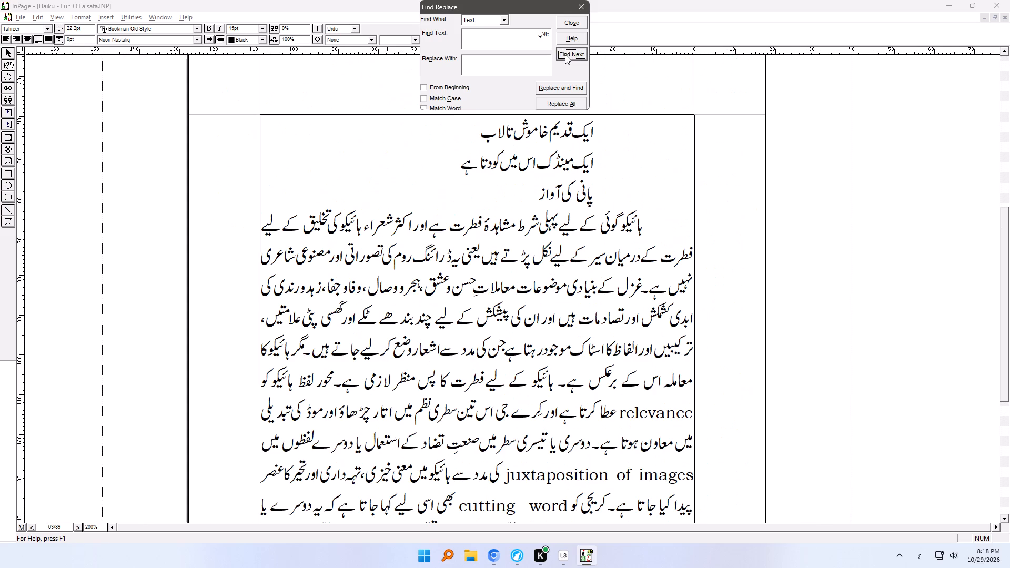
click(565, 55)
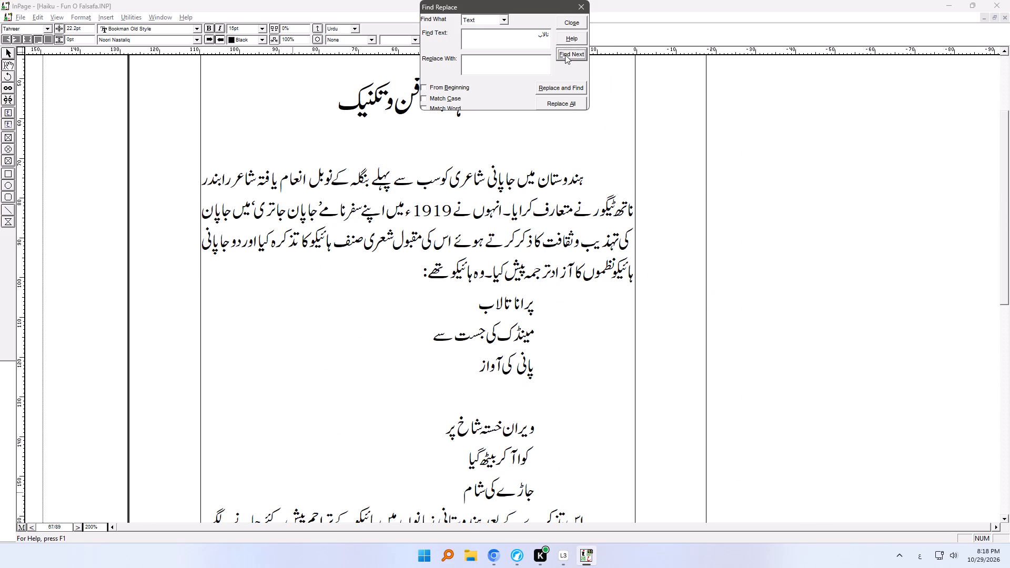
Find the تالاب occurrence on page 73 and change the adjective before it in the Basho haiku translation to پرانا.
click(565, 55)
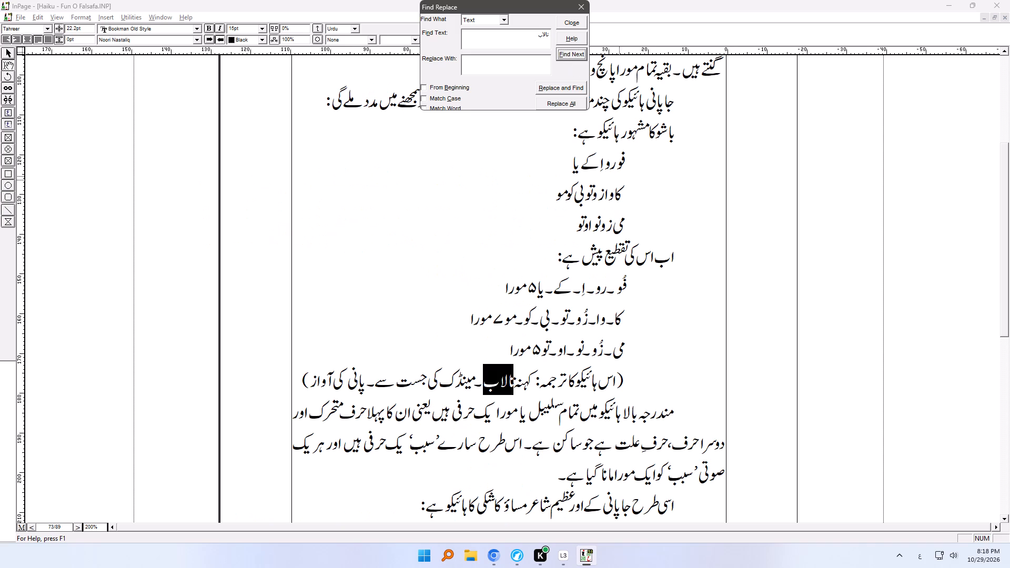
click(533, 383)
drag(533, 383, 522, 383)
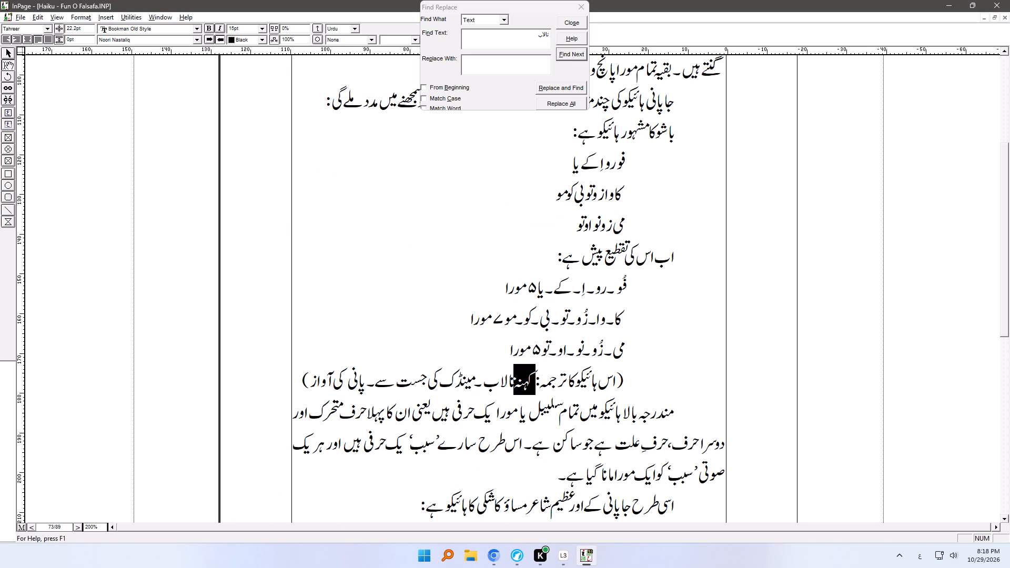
text(پرا)
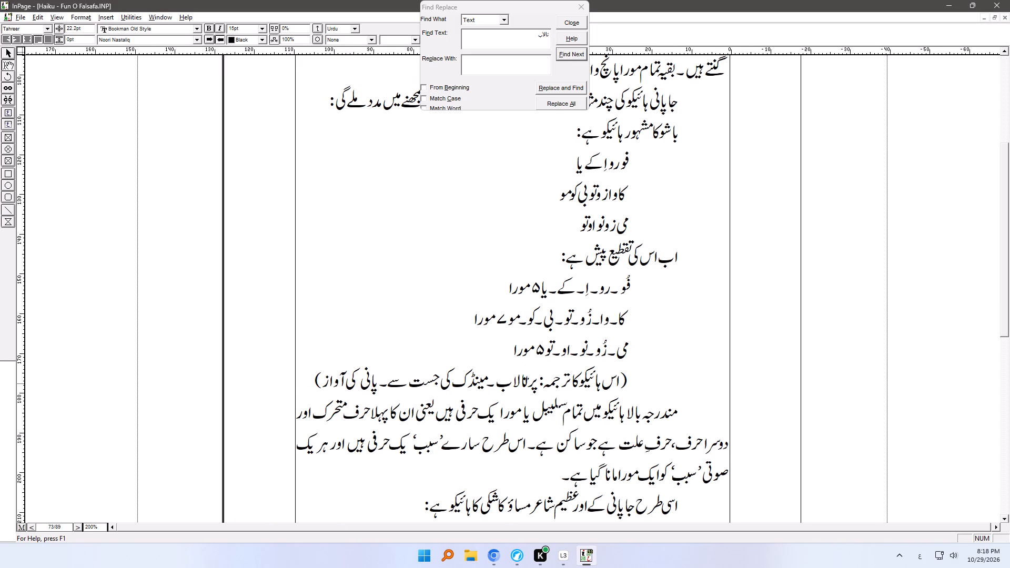
text(نا)
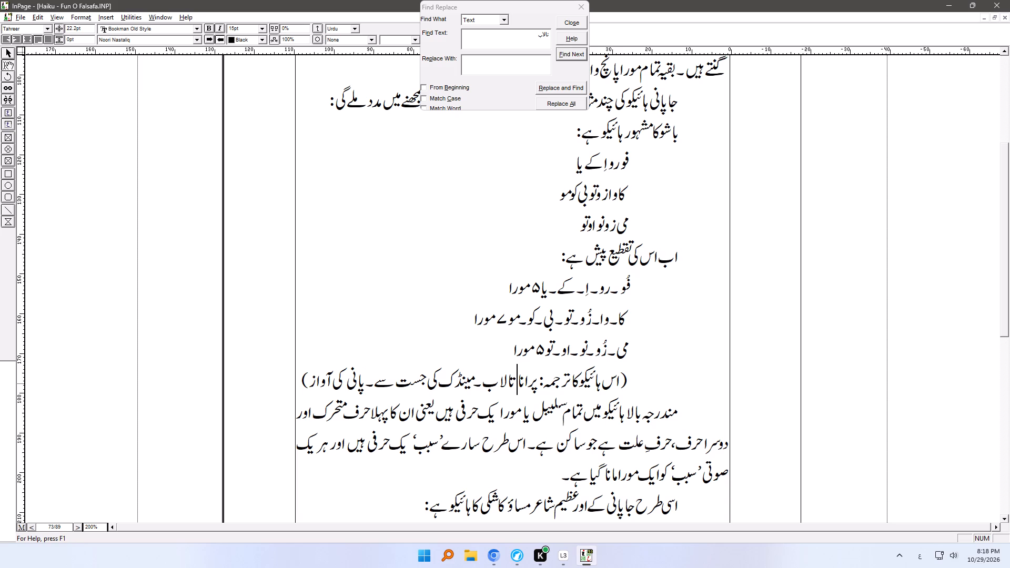
Continue to the تالاب occurrence on page 81 and change the adjective before it, in the meaning of فورو اِکے, to پرانا.
click(566, 55)
click(566, 55)
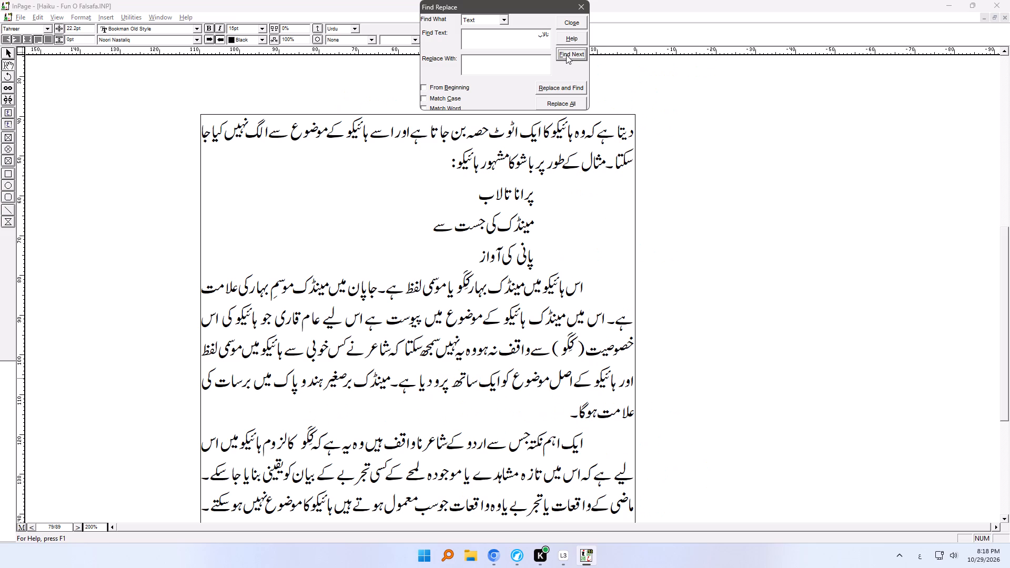
click(566, 55)
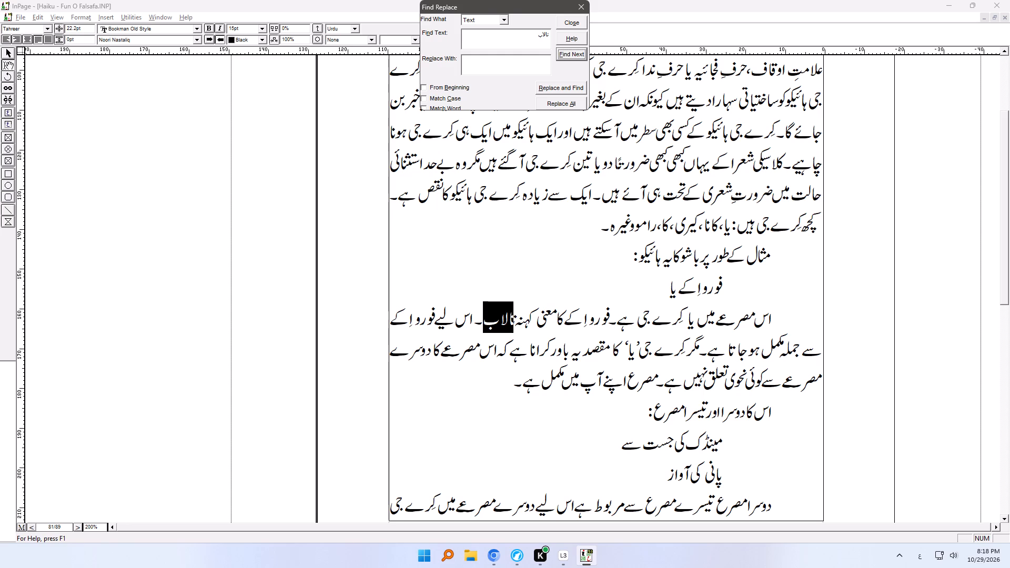
drag(536, 319, 522, 318)
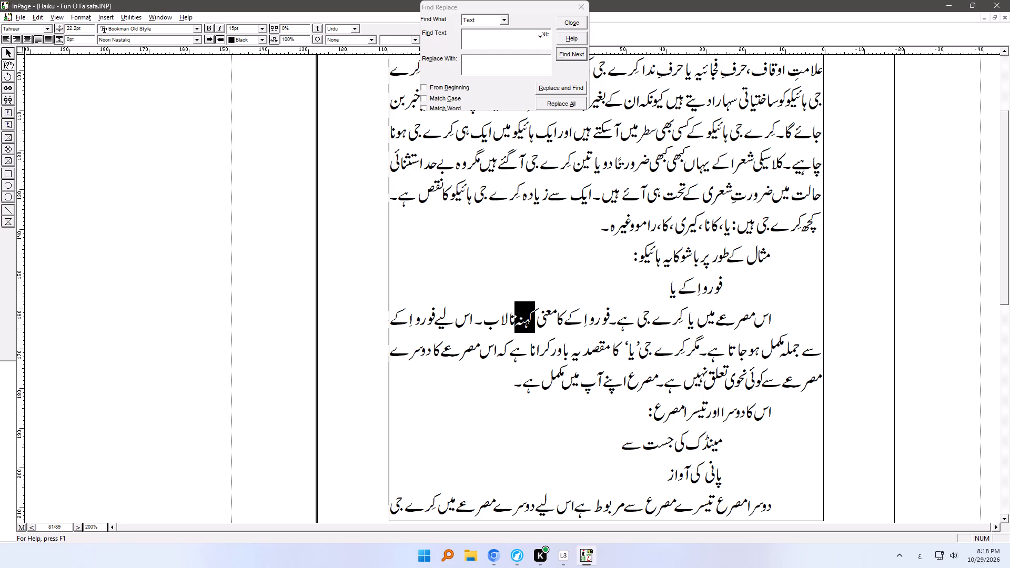
text(پرانا)
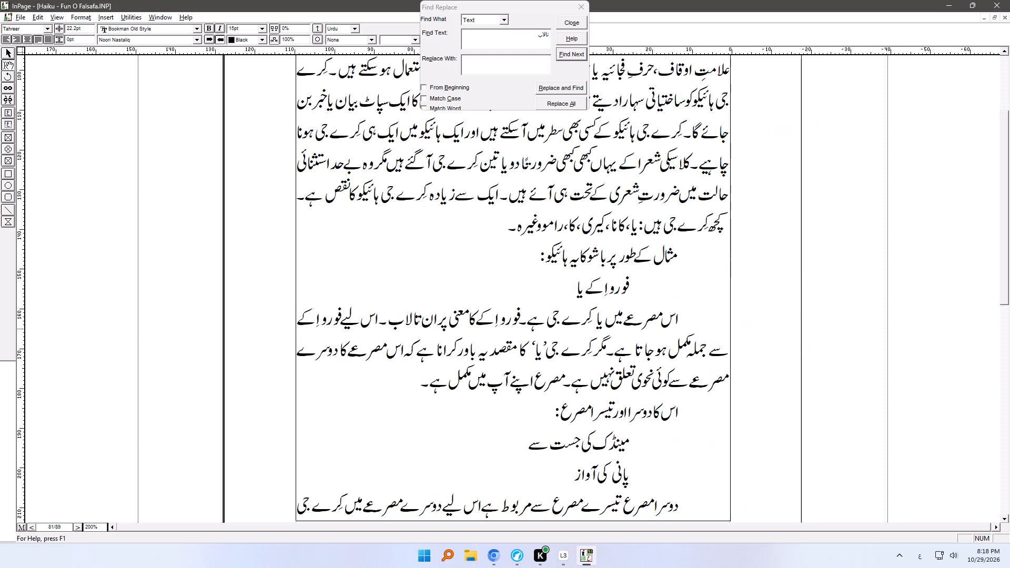
Check for further occurrences of تالاب after page 81 and close the search.
click(563, 58)
click(563, 58)
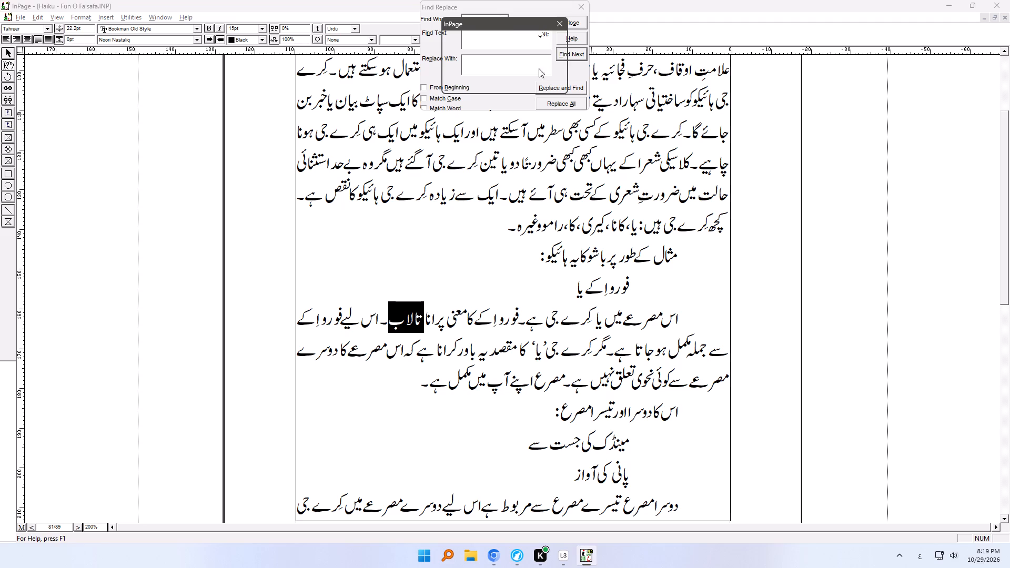
click(538, 84)
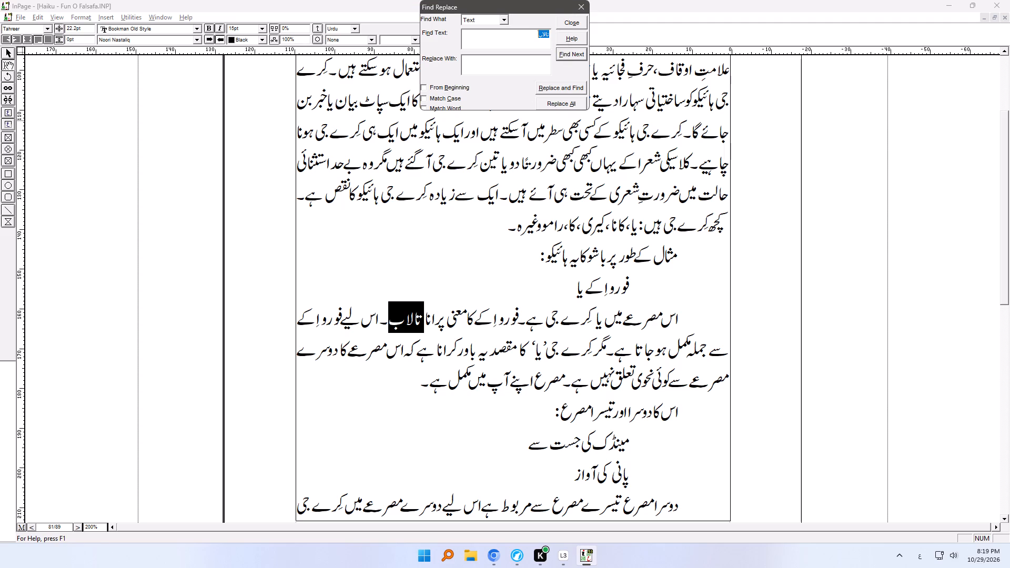
click(577, 26)
click(561, 160)
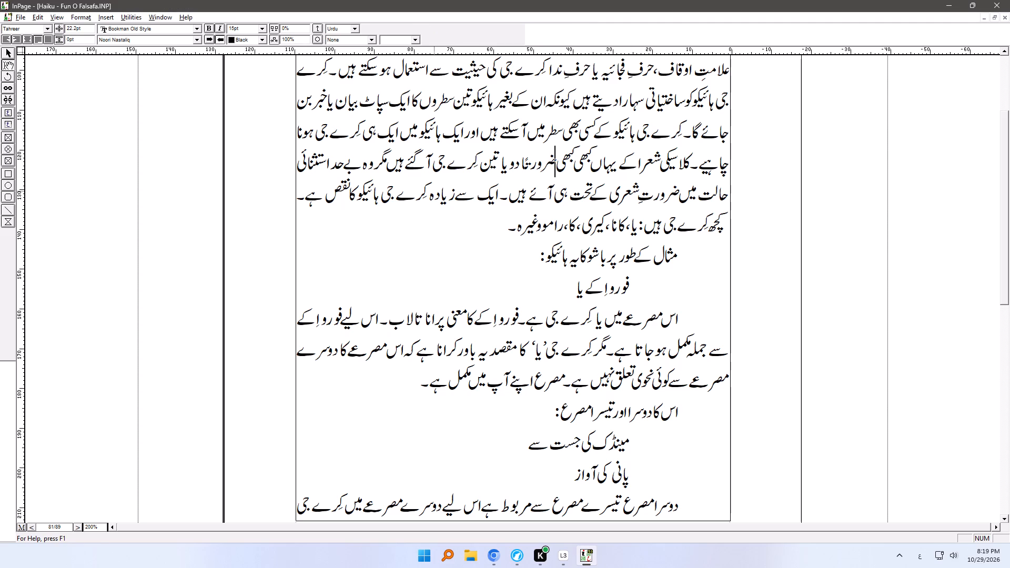
Save the book document.
key(ctrl+s)
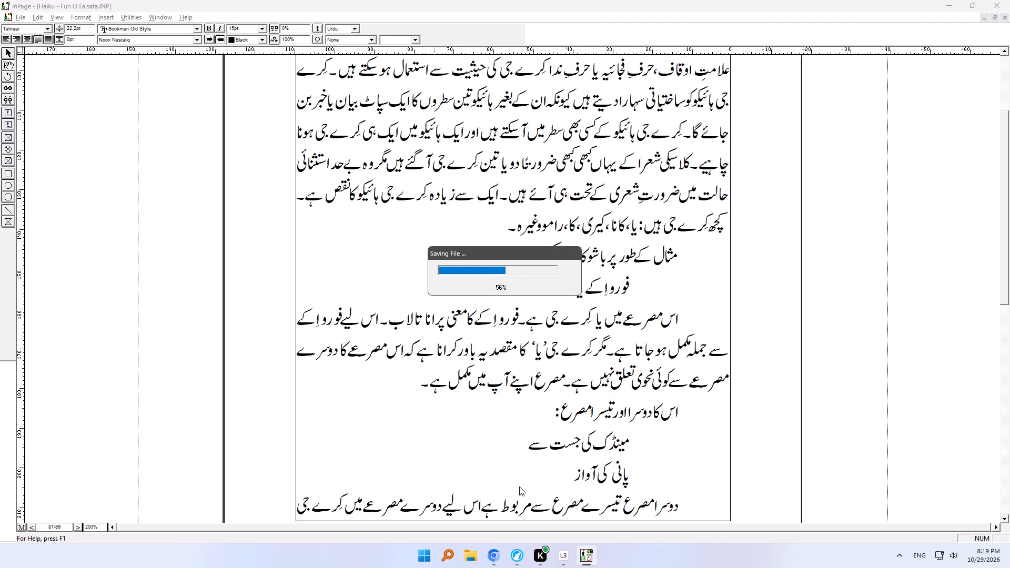
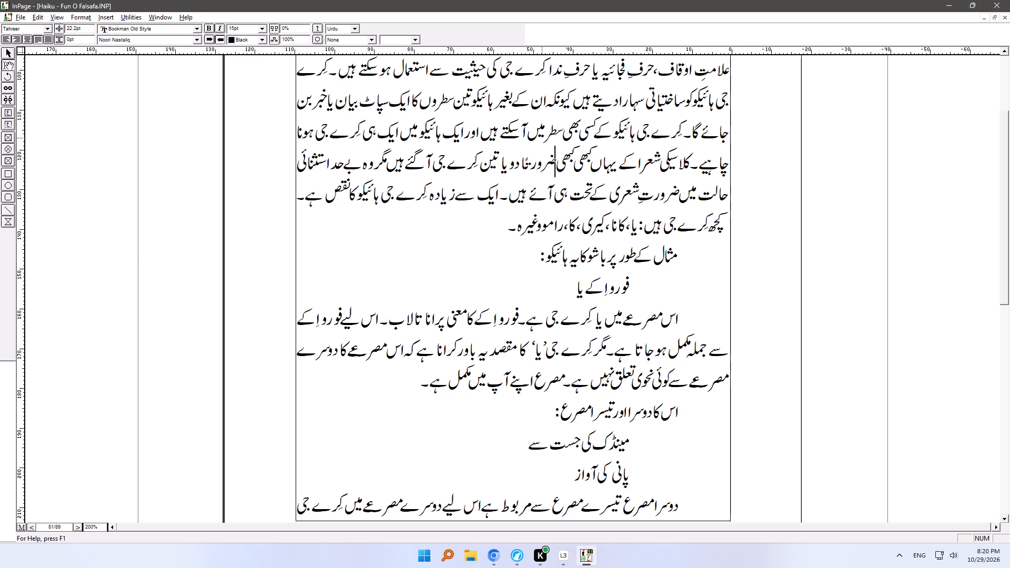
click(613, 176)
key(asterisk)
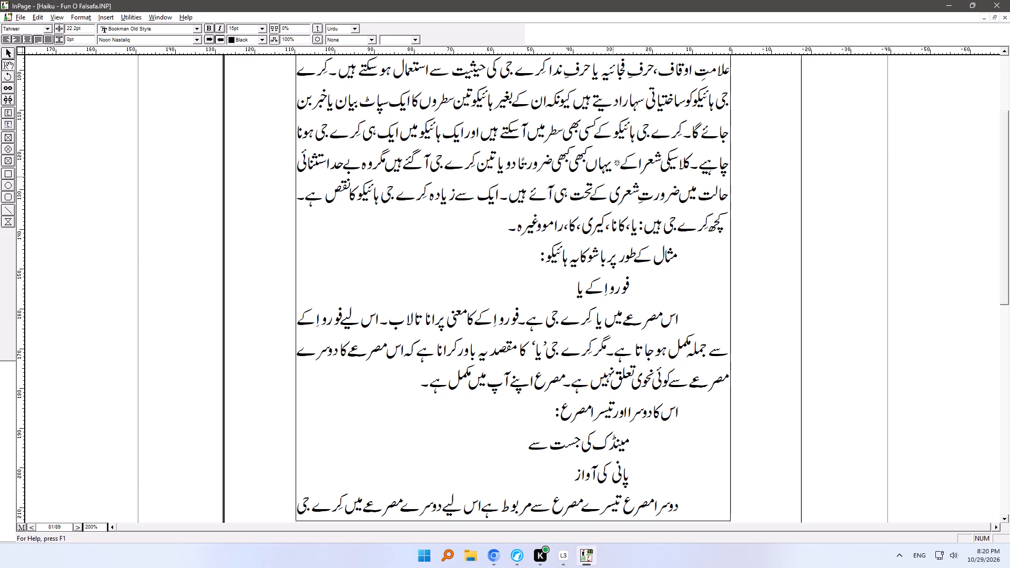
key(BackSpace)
Replace every کیونکہ with کیوں کہ, searching from the beginning of the text.
key(ctrl+f)
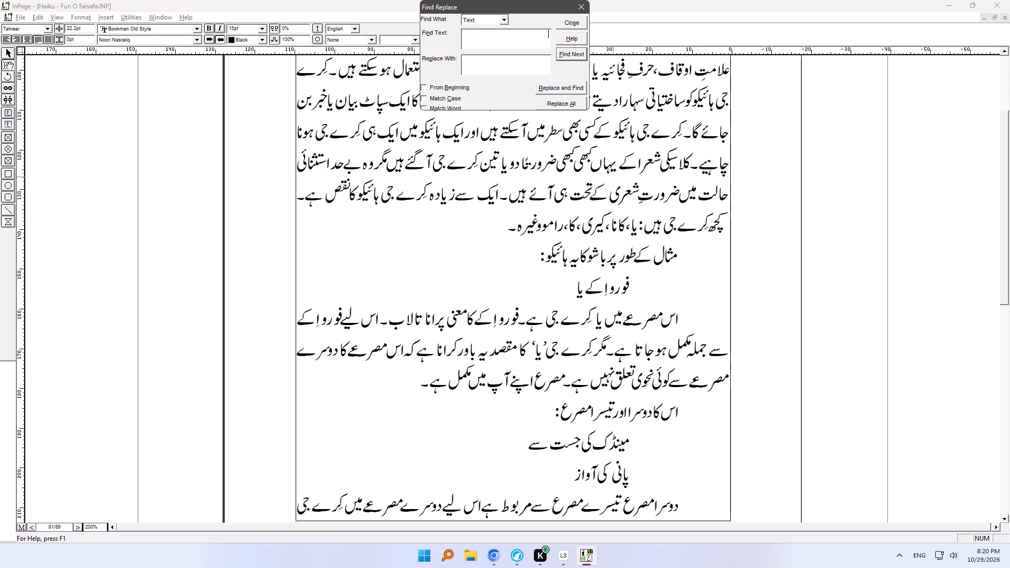
text(kiw)
key(BackSpace)
key(BackSpace)
key(BackSpace)
key(BackSpace)
key(BackSpace)
key(BackSpace)
key(BackSpace)
key(BackSpace)
key(BackSpace)
key(BackSpace)
key(BackSpace)
key(BackSpace)
key(BackSpace)
key(BackSpace)
text(کیوں)
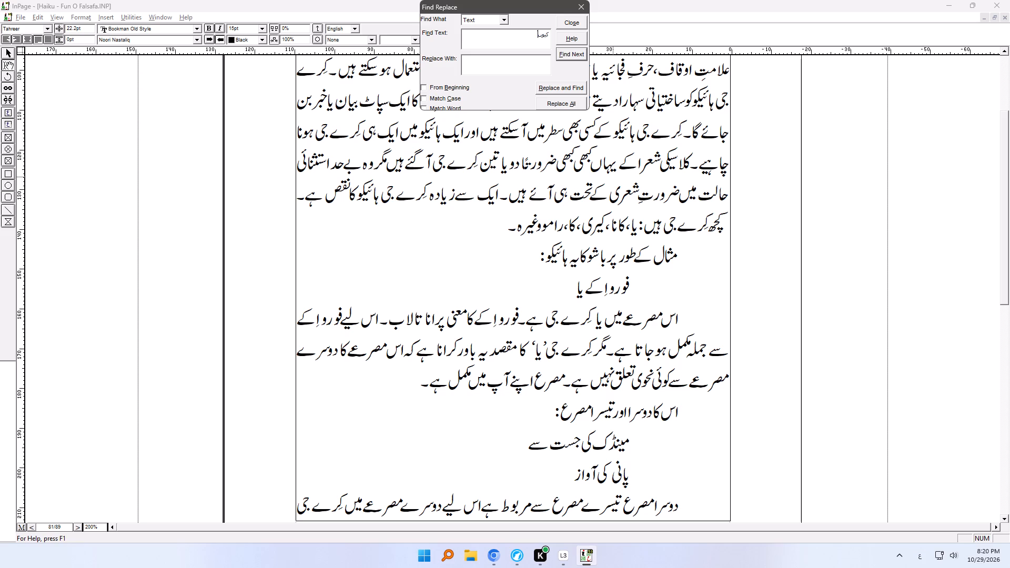
key(BackSpace)
text(نکہ)
key(Tab)
text(کیوں کہ)
click(460, 88)
click(574, 105)
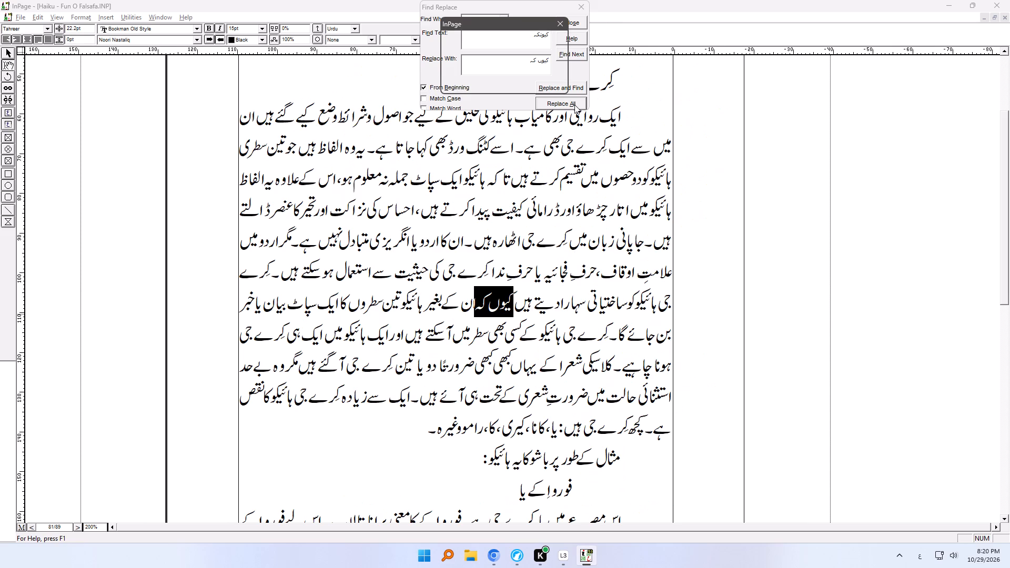
click(531, 82)
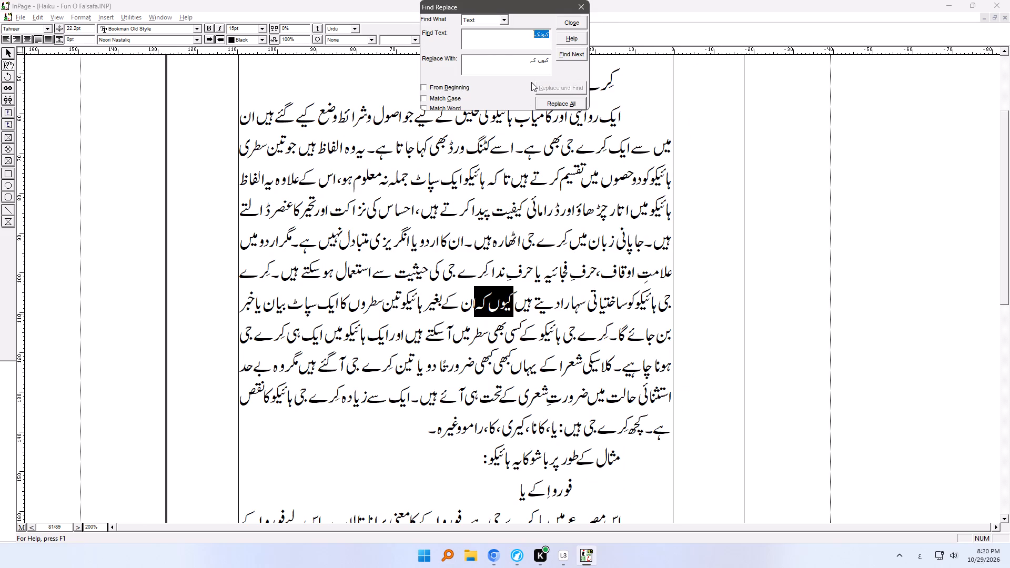
click(582, 24)
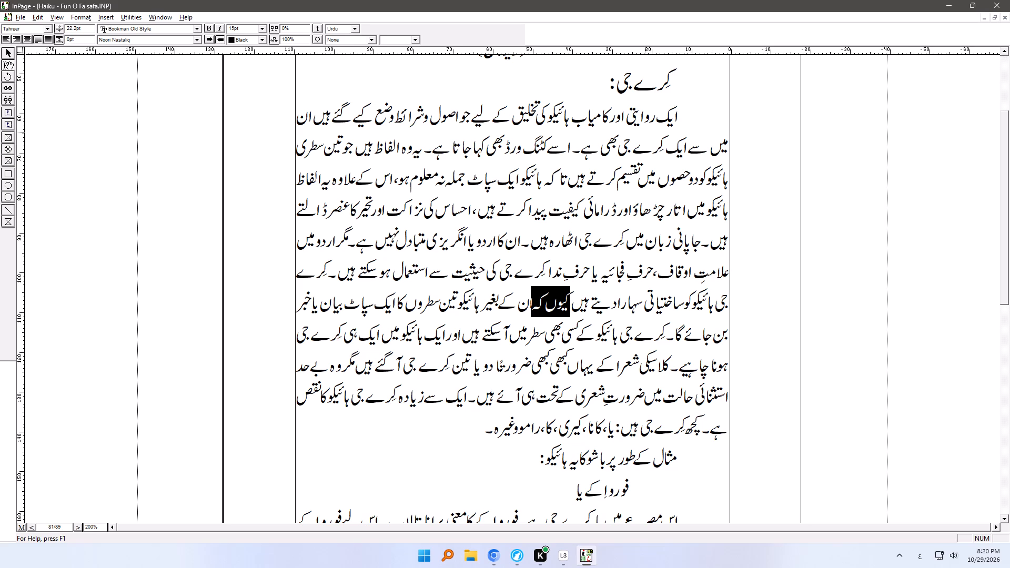
Delete the stray character at the end of ضرورتاً in the کِرے جی paragraph on page 81.
click(498, 367)
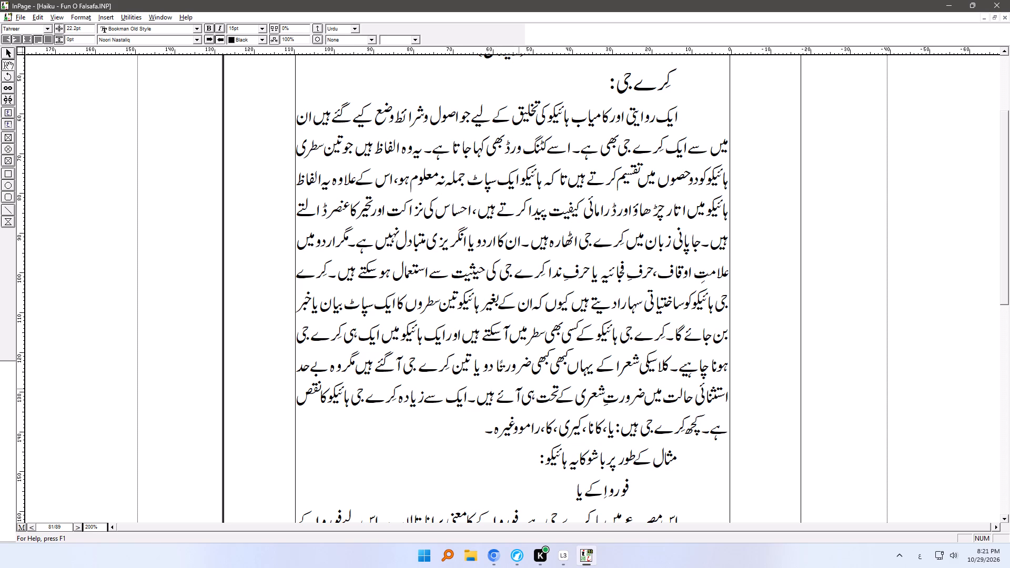
key(BackSpace)
key(Left)
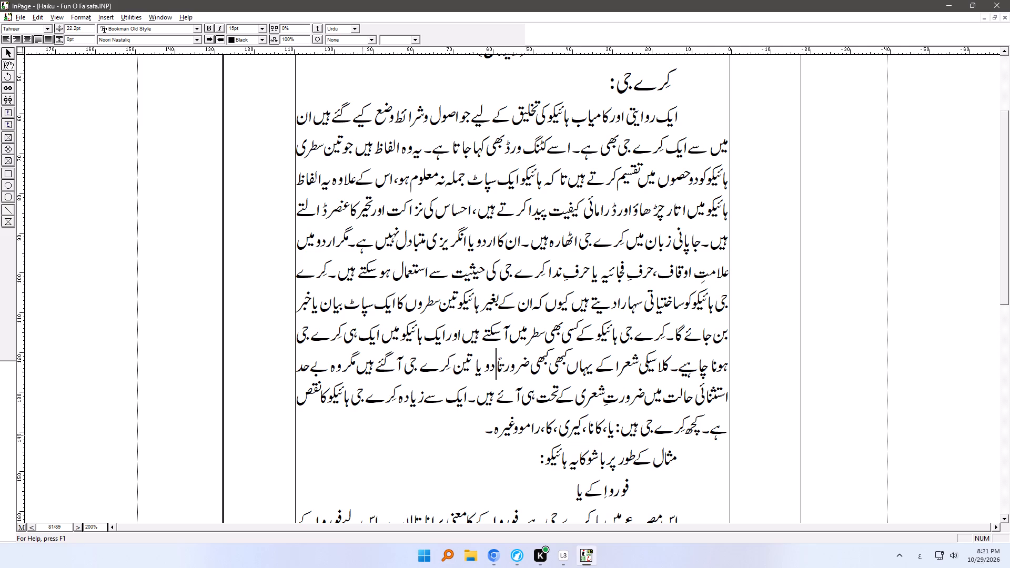
Proofread backwards from page 81 to page 78, examining the haiku examples and the passages on کِگو.
ctrl+right_drag(560, 256, 540, 426)
click(543, 229)
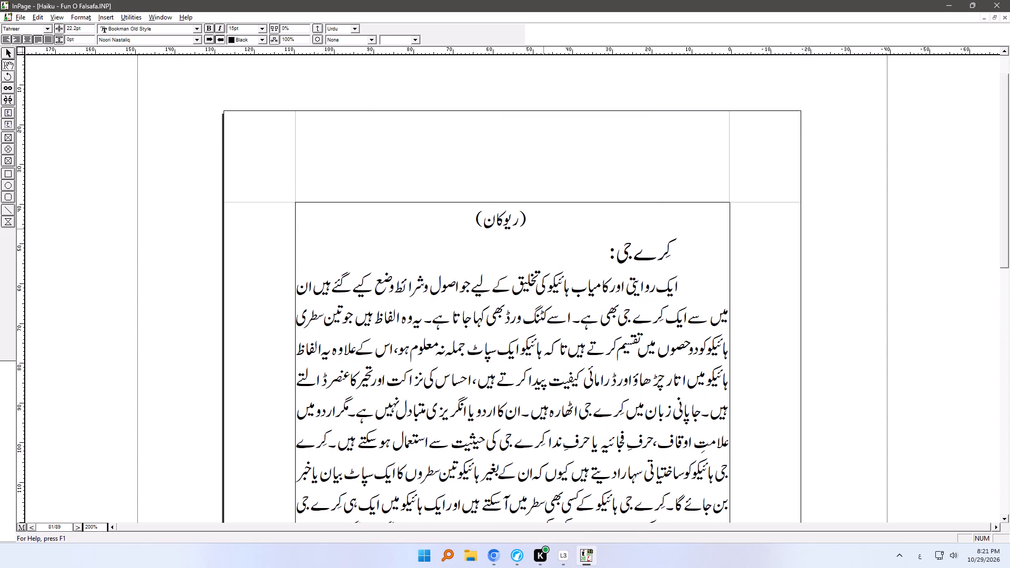
key(Up)
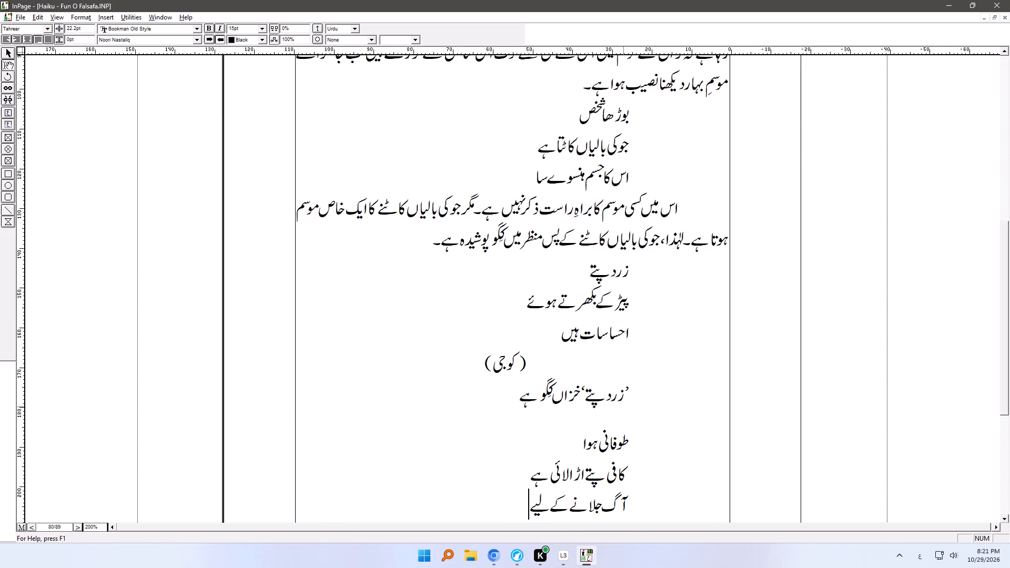
ctrl+right_drag(642, 218, 634, 435)
ctrl+right_drag(618, 236, 618, 363)
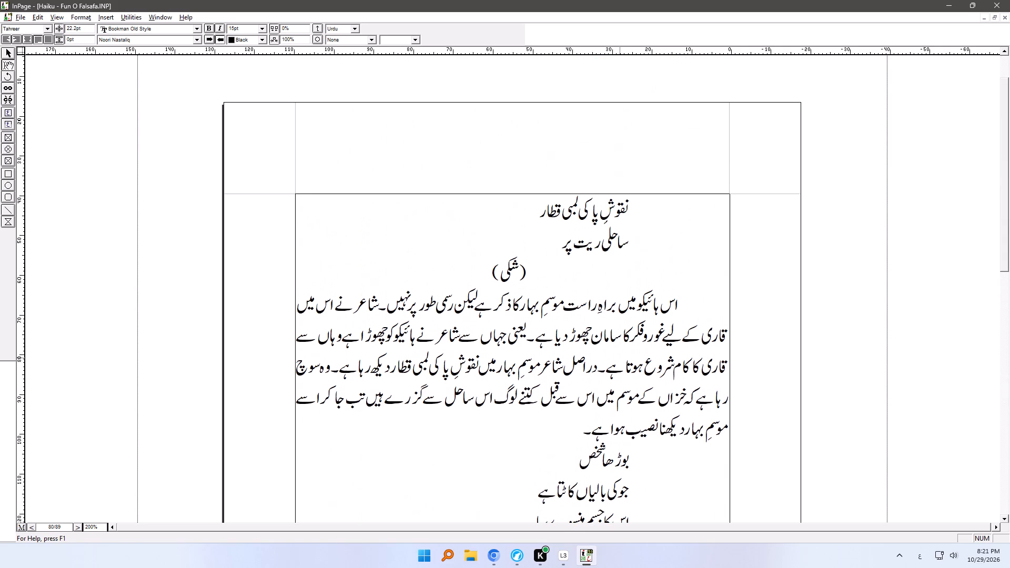
click(624, 207)
key(Up)
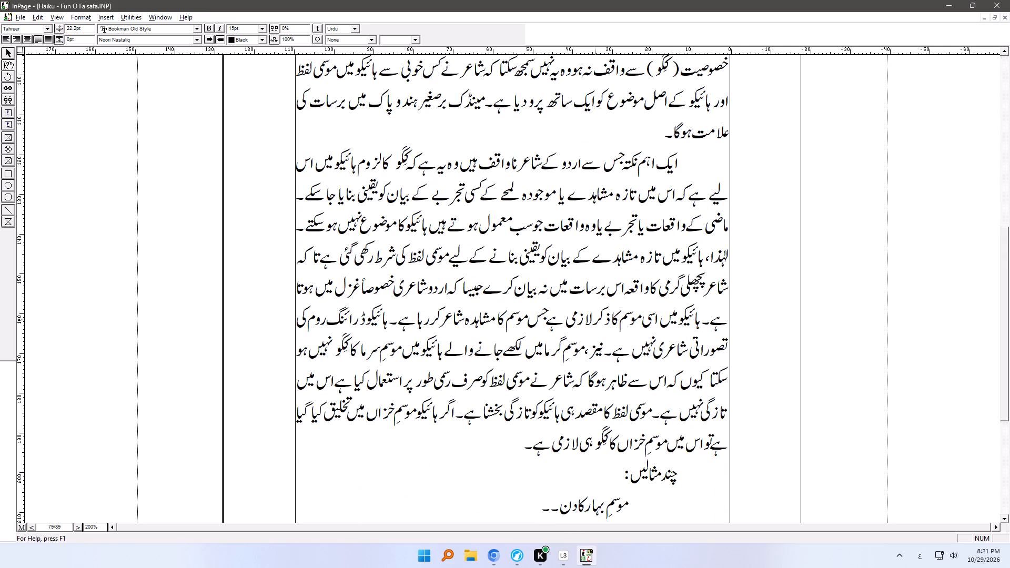
ctrl+right_drag(603, 213, 603, 424)
ctrl+right_drag(610, 259, 612, 276)
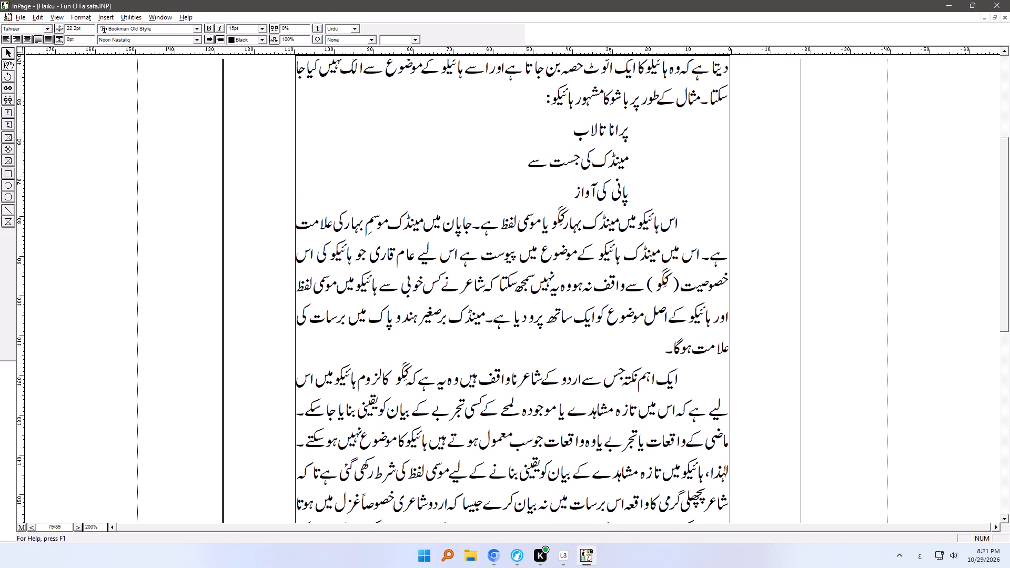
ctrl+right_drag(612, 276, 612, 451)
click(642, 263)
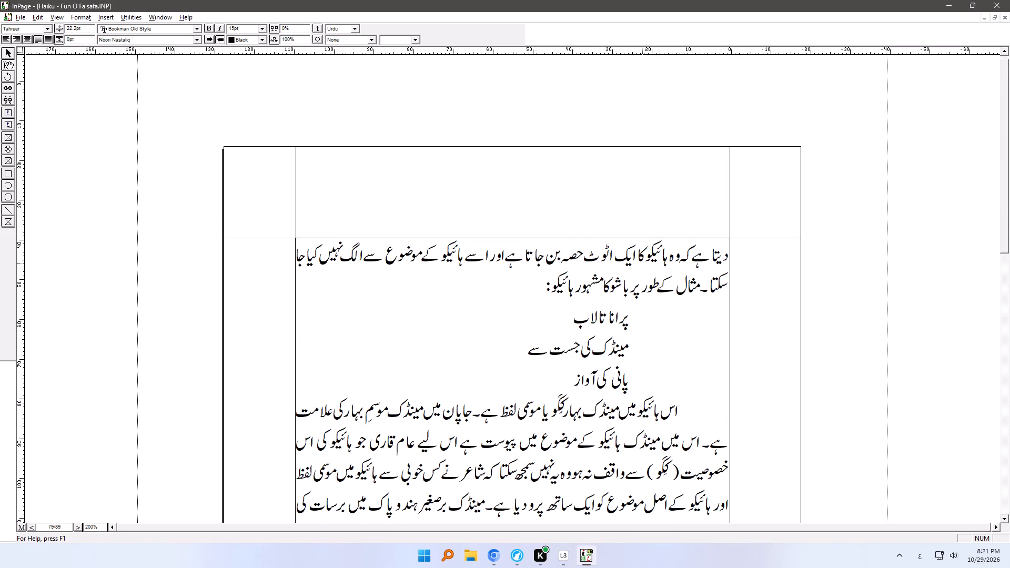
key(Up)
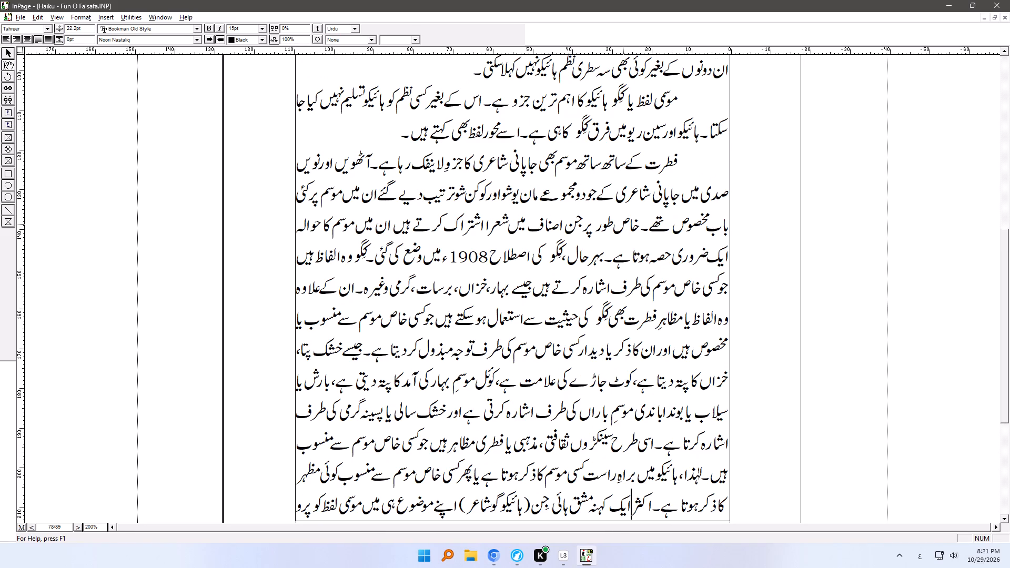
Delete the extra character after کِگو in the sentence on page 78 about the difference between ہائیکو and سین ریو.
click(545, 251)
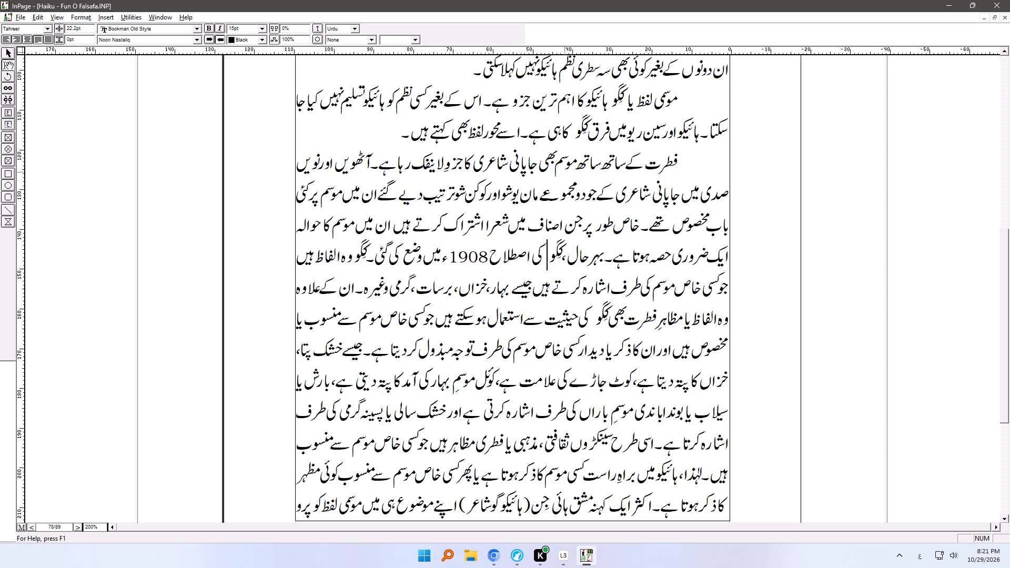
ctrl+right_drag(565, 168, 567, 288)
click(572, 245)
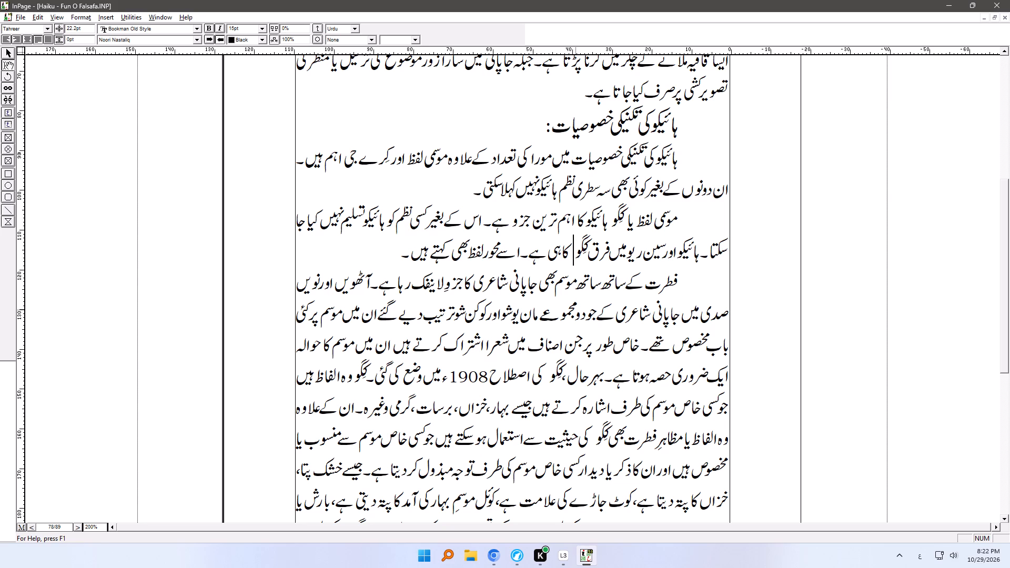
key(BackSpace)
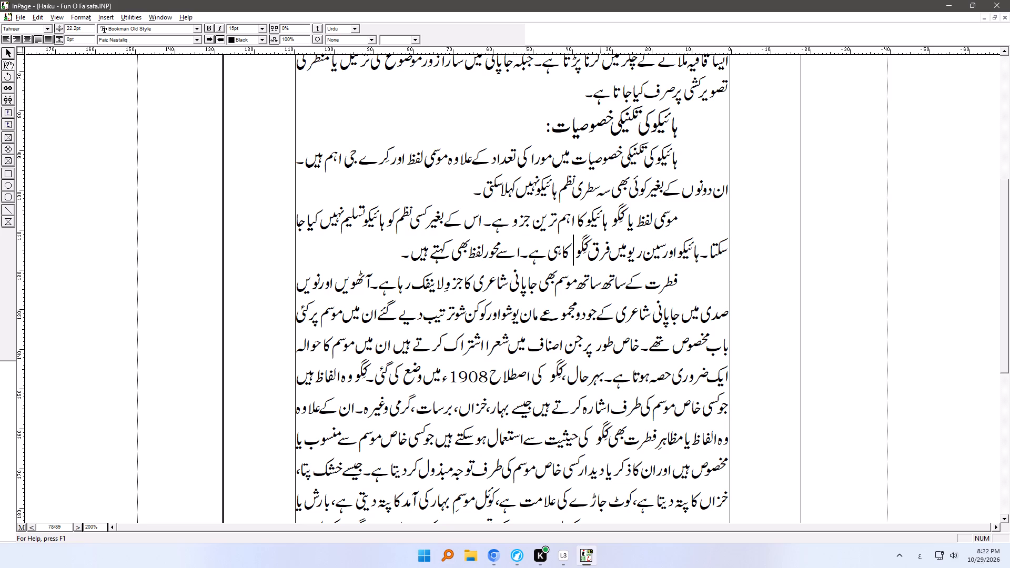
Continue proofreading backwards from page 78 to page 77, examining the passages on haiku metre and مورا count.
click(600, 310)
click(622, 185)
ctrl+right_drag(631, 147, 632, 308)
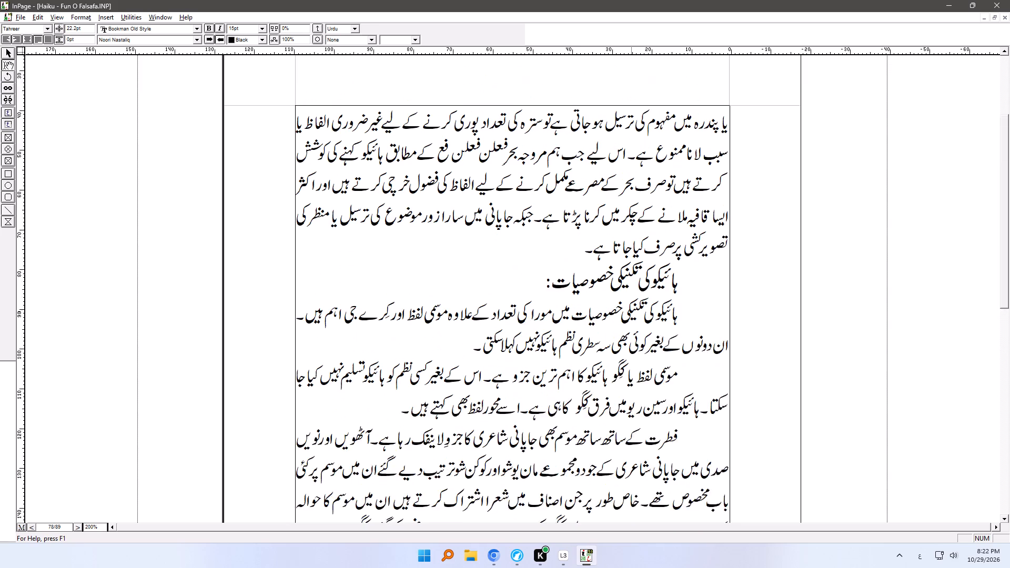
ctrl+right_drag(632, 308, 633, 368)
click(630, 187)
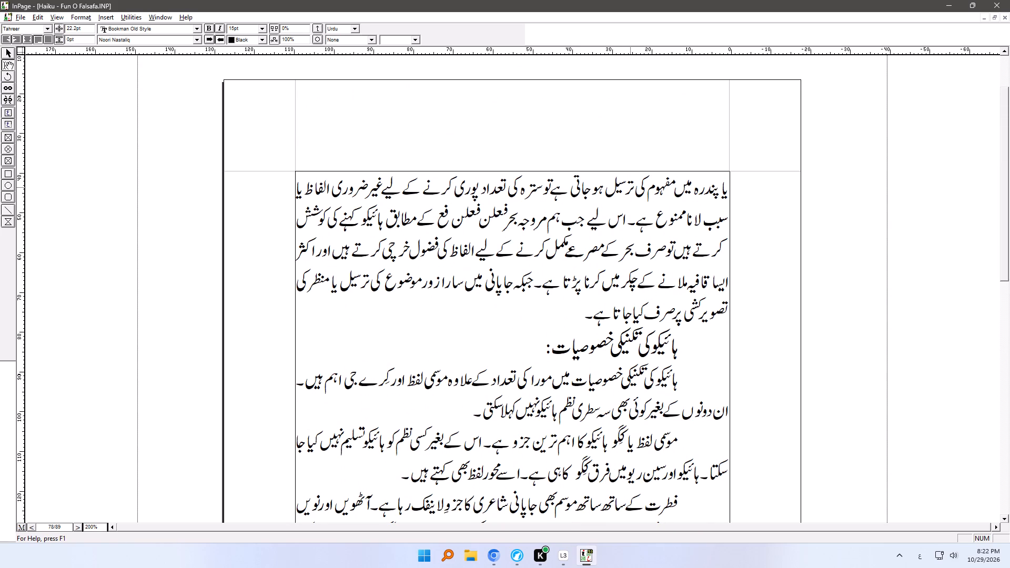
key(Up)
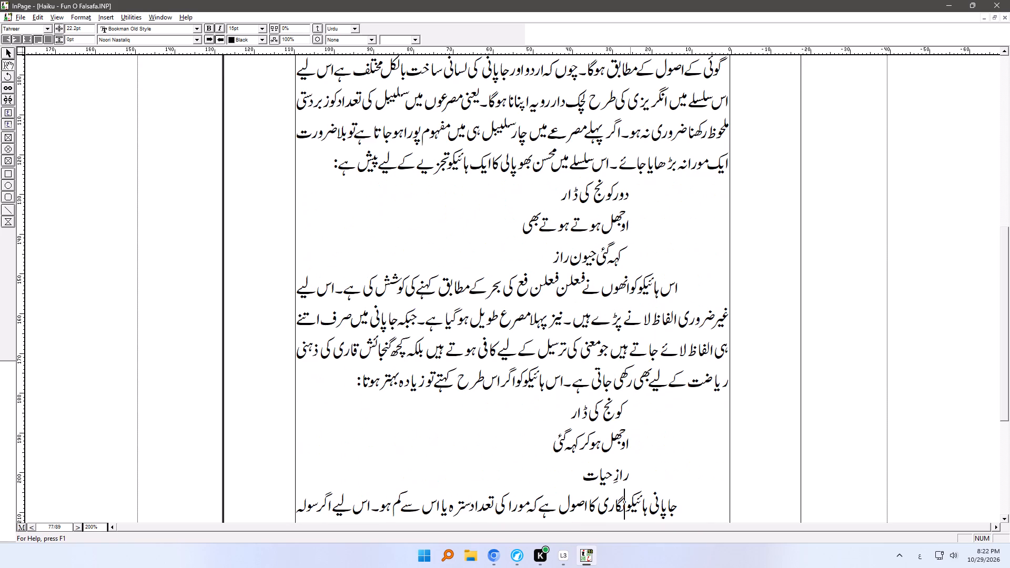
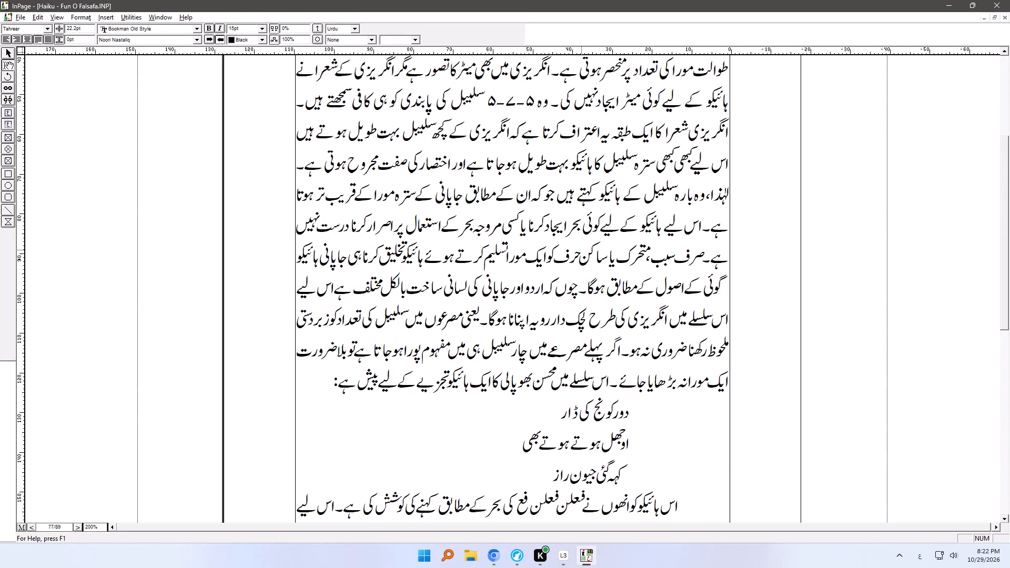
Proofread backwards from page 77 to page 75, examining the passages on سلیبل, مورا, سبب and وتد in Urdu haiku.
ctrl+right_drag(581, 254, 579, 470)
click(584, 250)
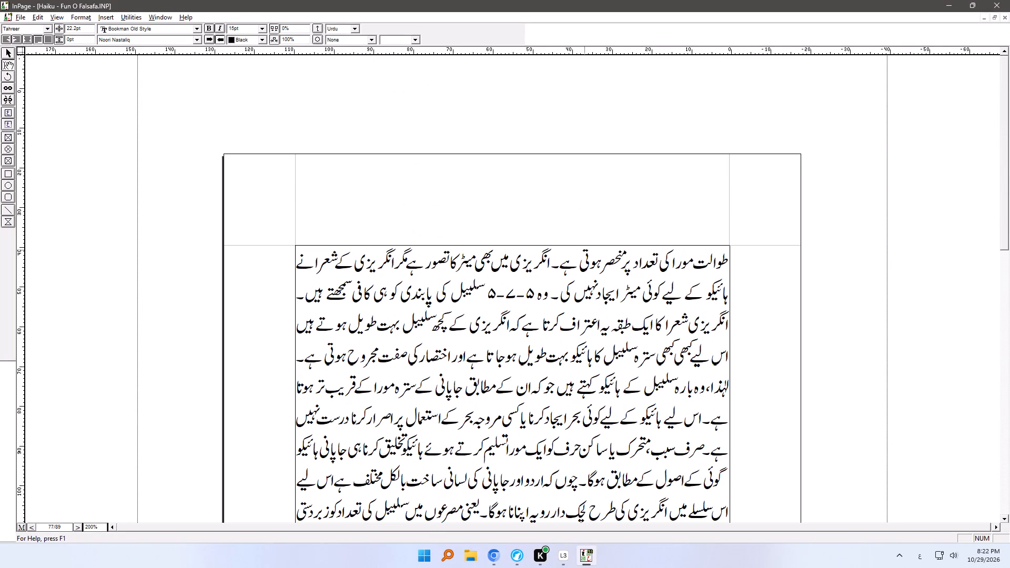
key(Up)
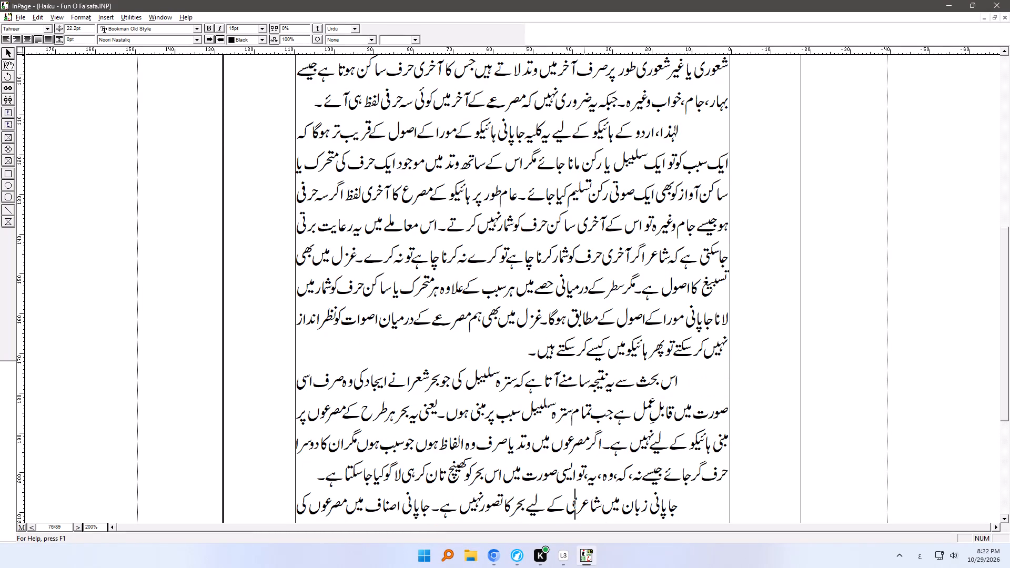
click(582, 237)
ctrl+right_drag(583, 181, 584, 212)
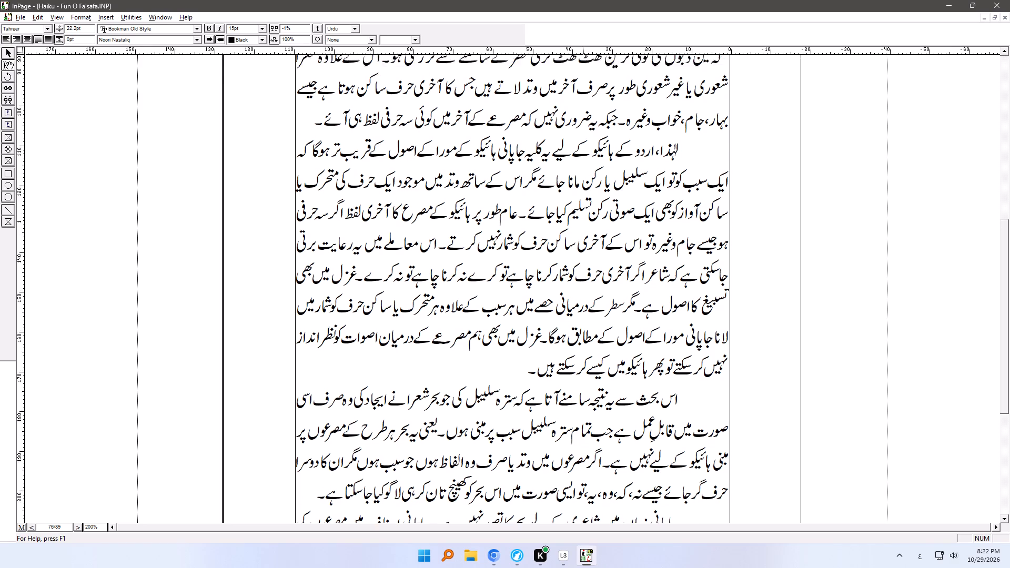
ctrl+right_drag(584, 212, 584, 428)
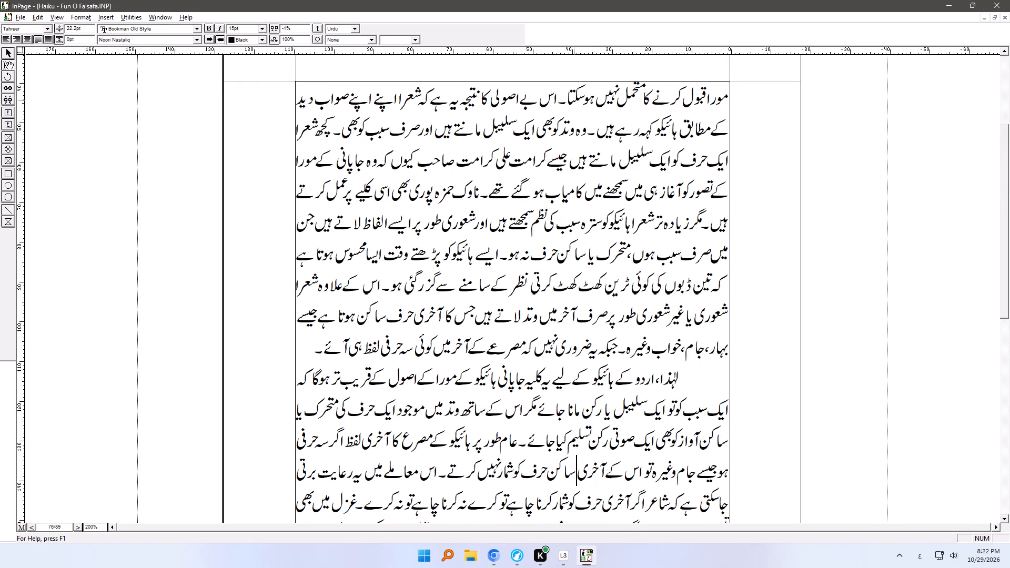
click(574, 98)
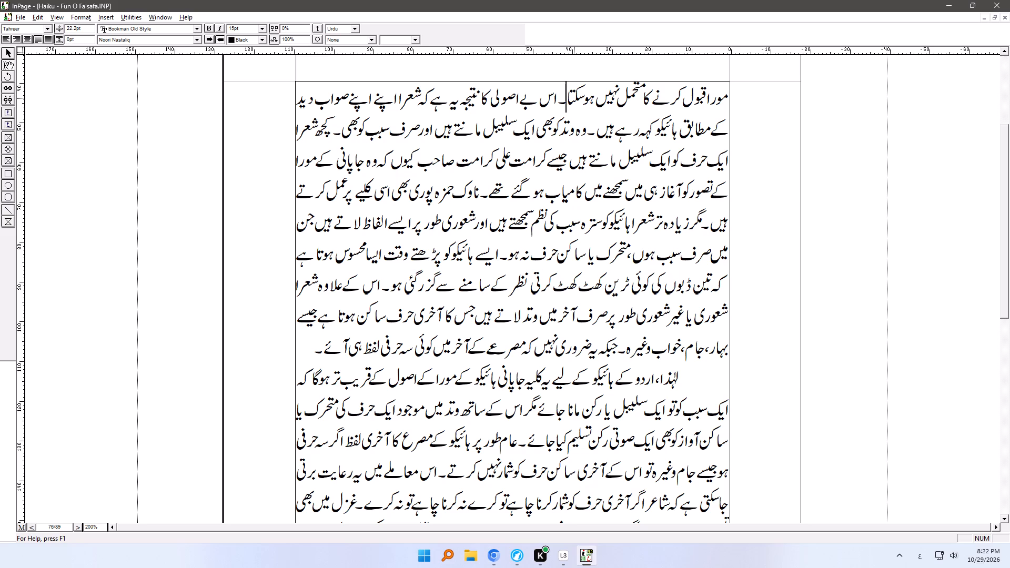
key(Up)
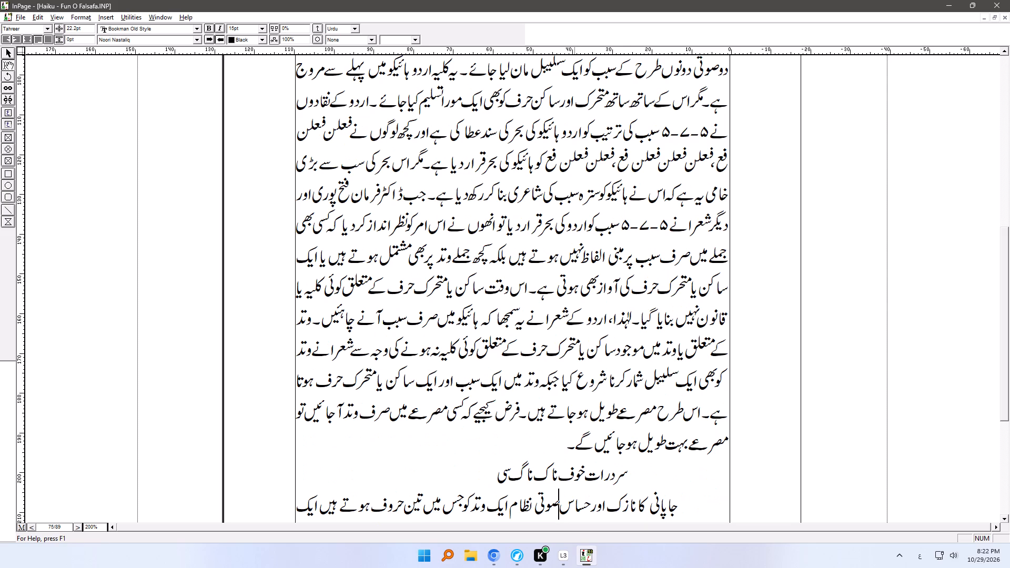
ctrl+right_drag(500, 135, 500, 141)
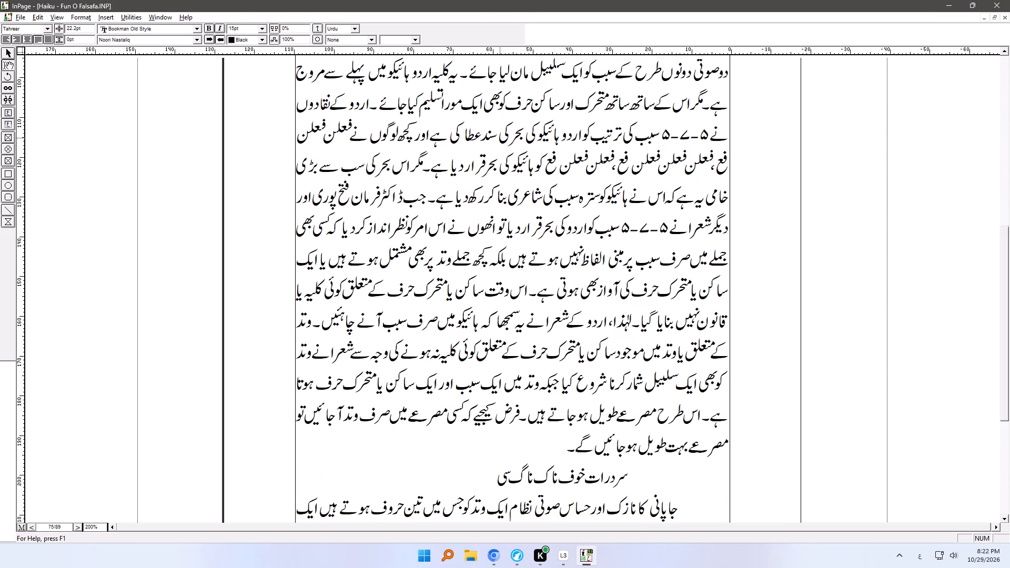
ctrl+right_drag(500, 141, 499, 372)
click(541, 89)
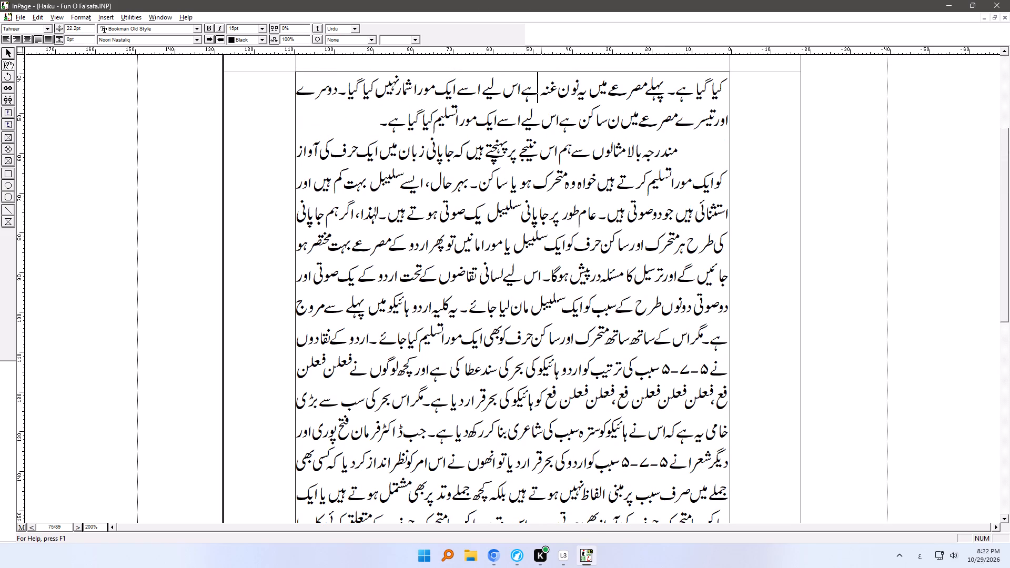
Proofread backwards through pages 74 and 73, examining the Japanese haiku examples, their تقطیع and the مورا explanations.
key(Up)
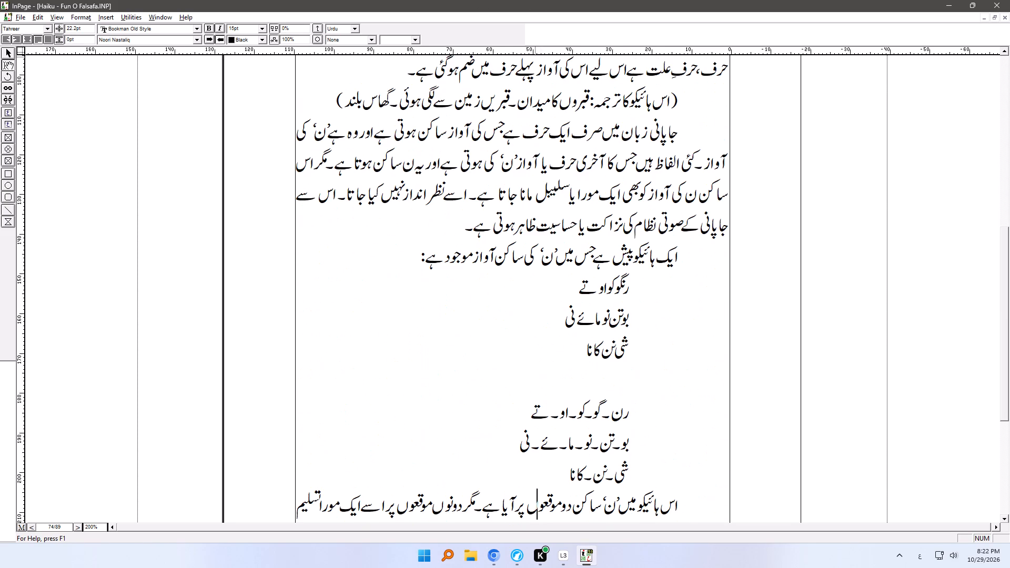
ctrl+right_drag(605, 289, 589, 387)
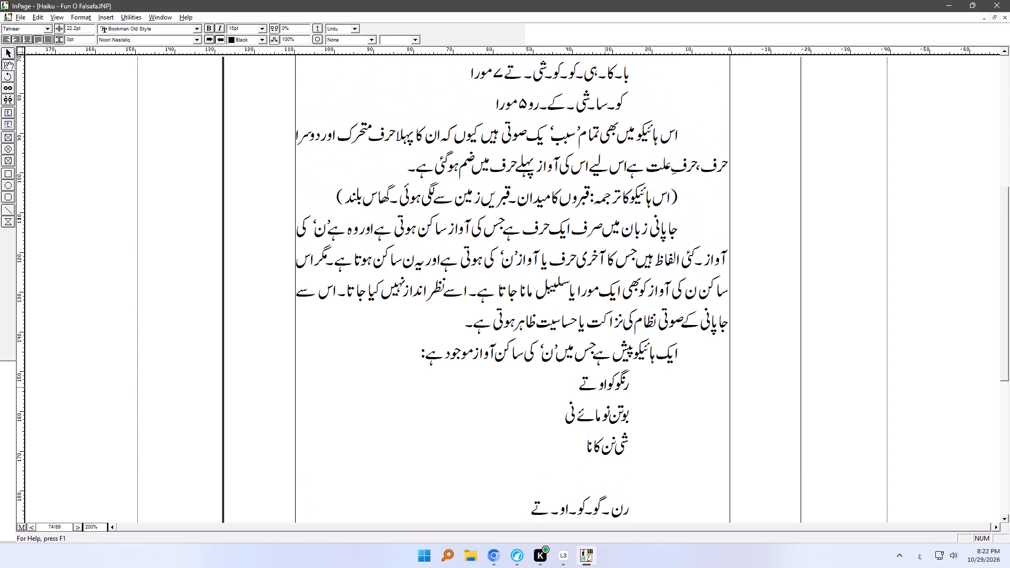
ctrl+right_drag(592, 221, 592, 276)
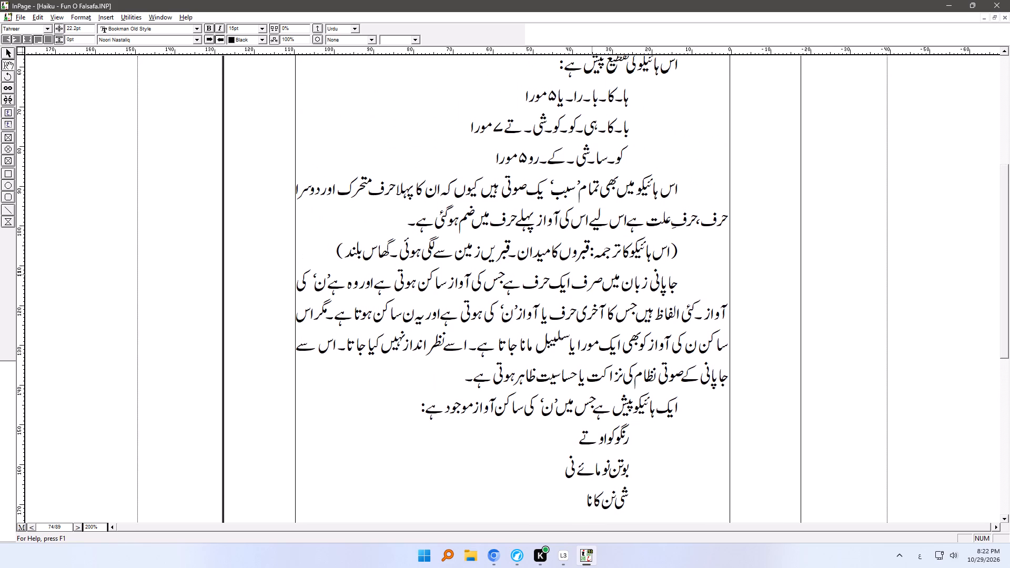
ctrl+right_drag(592, 276, 590, 319)
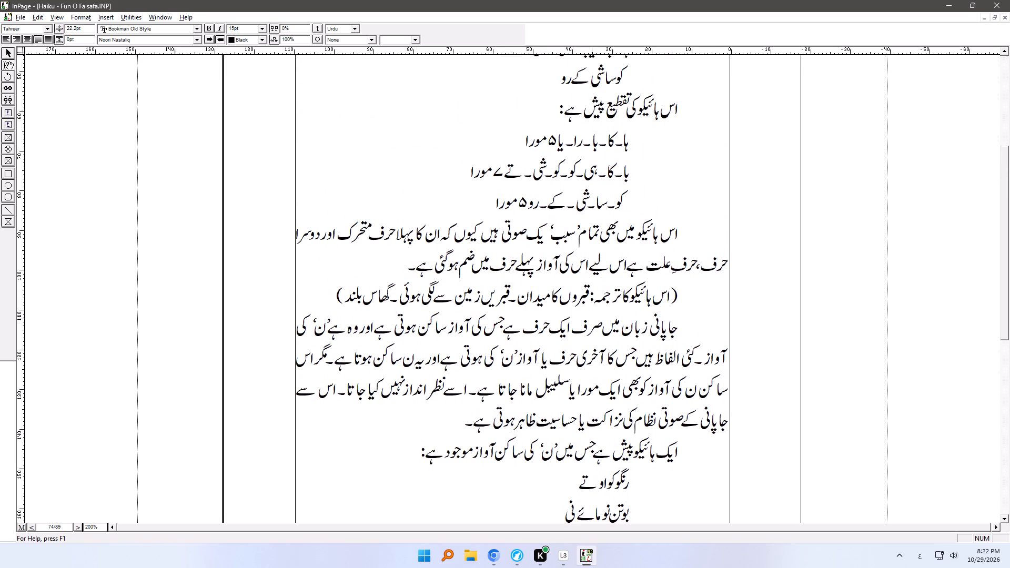
ctrl+right_drag(590, 319, 589, 423)
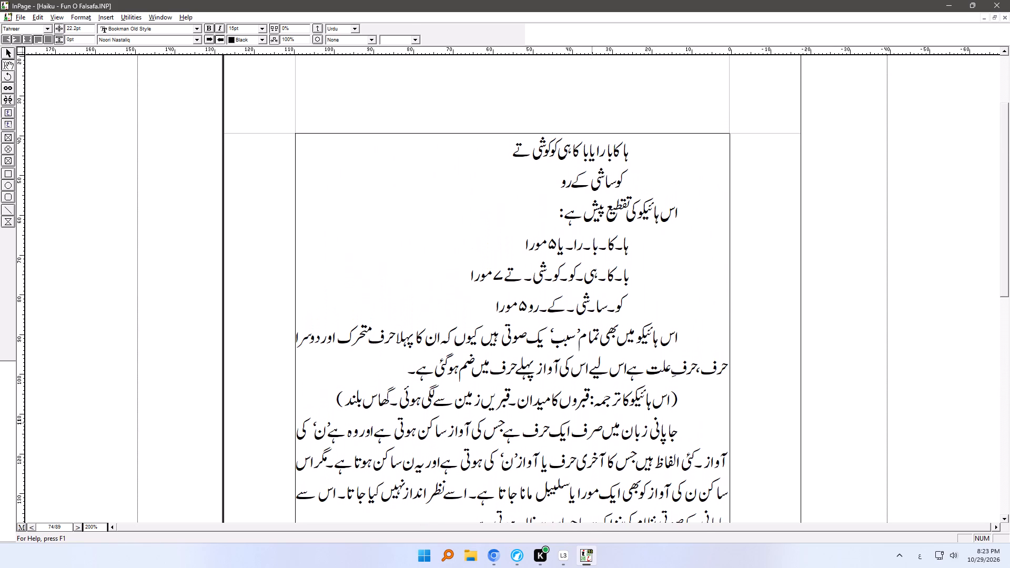
ctrl+right_drag(589, 423, 589, 423)
click(643, 148)
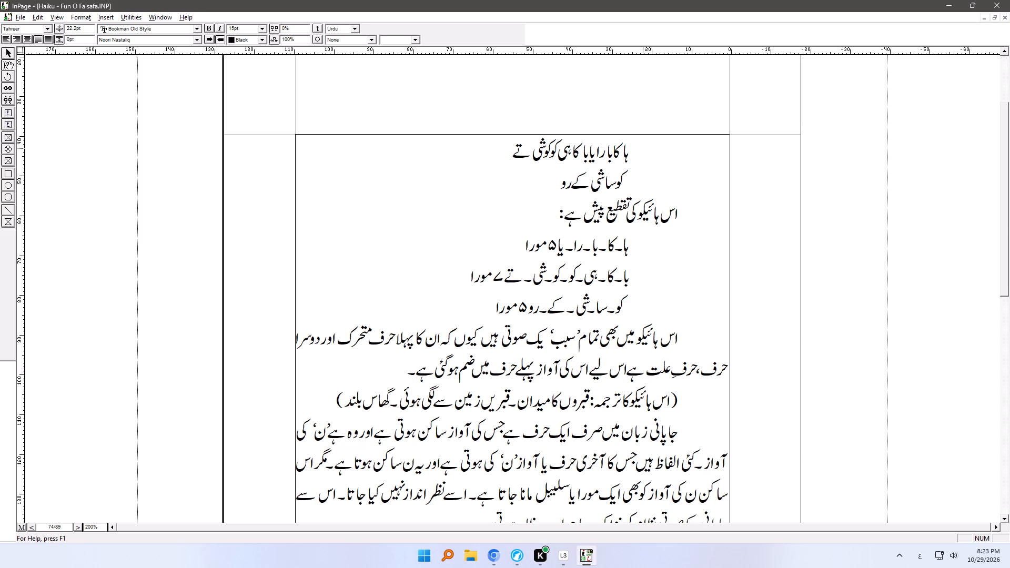
key(Up)
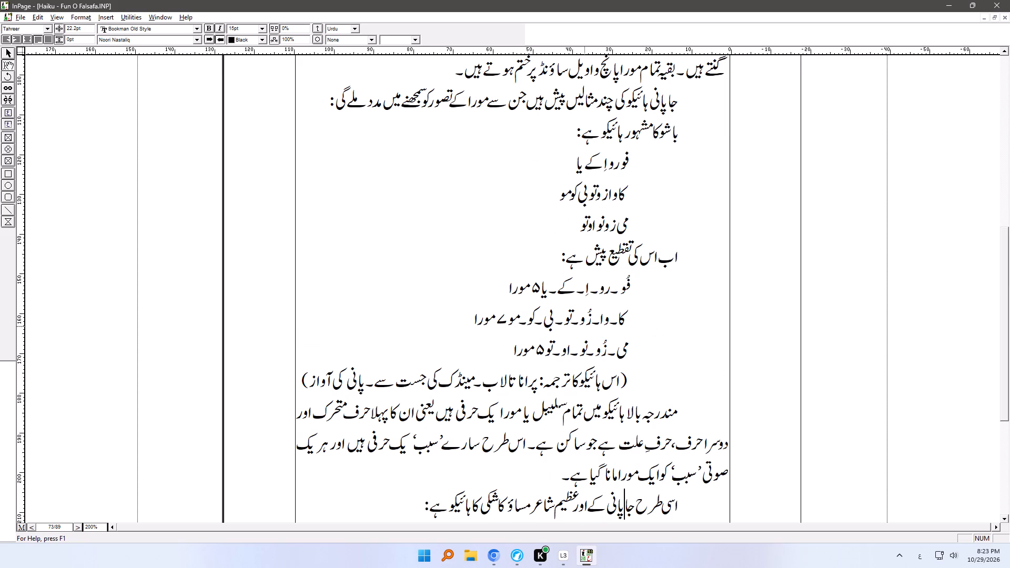
ctrl+right_drag(589, 289, 589, 463)
ctrl+right_drag(591, 326, 591, 410)
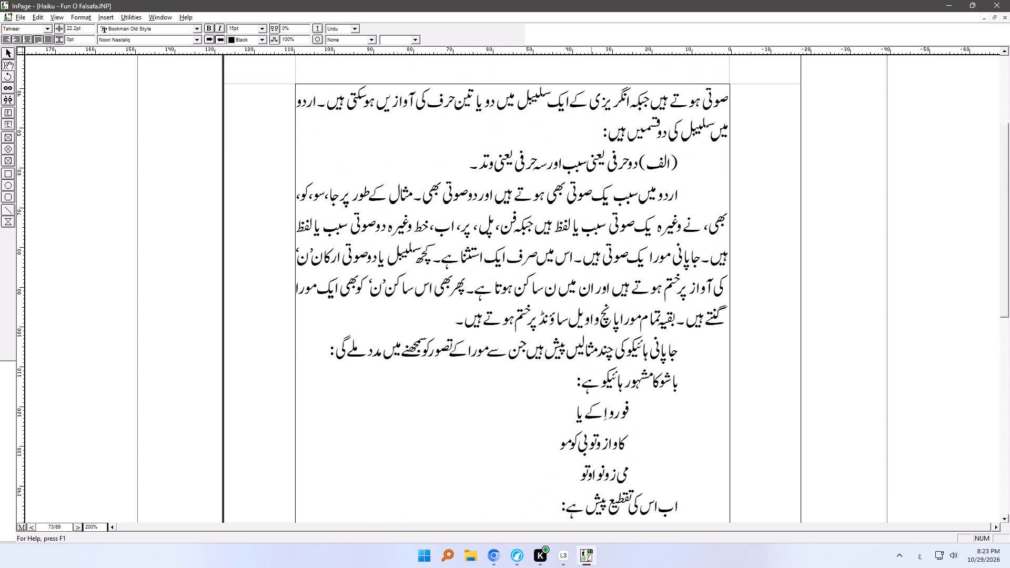
ctrl+right_drag(591, 410, 591, 498)
ctrl+right_drag(591, 310, 592, 422)
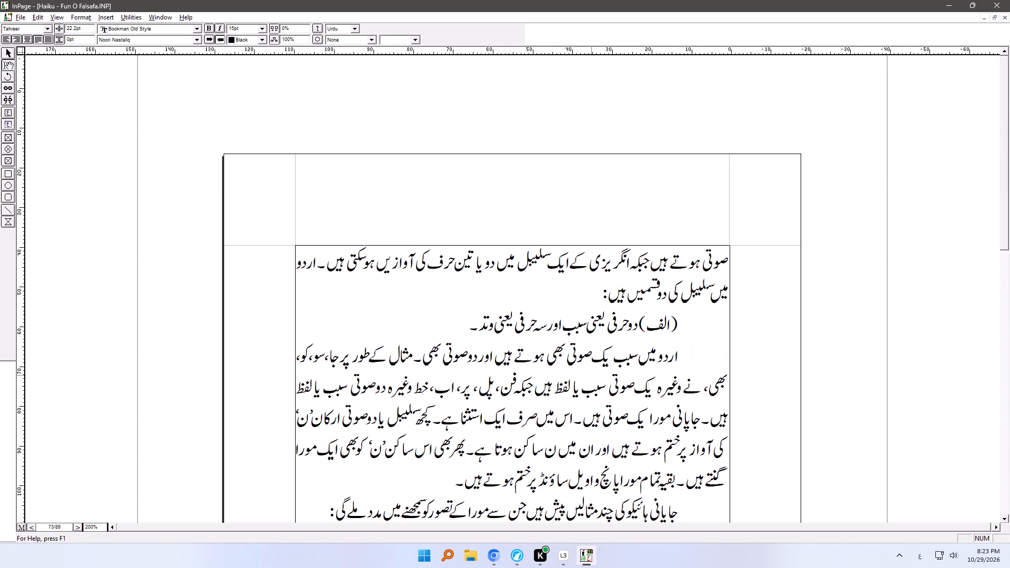
ctrl+right_drag(592, 422, 591, 424)
click(590, 248)
Proofread backwards through pages 72 and 71, examining the اردو ہائیکو کی بحر section and the passage on the 1995 haiku anthology.
key(Up)
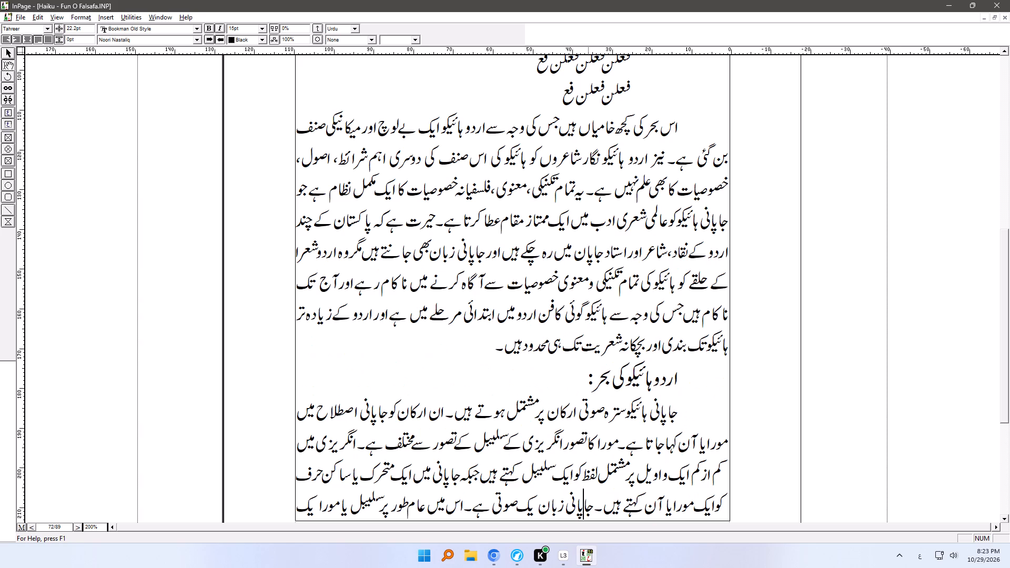
key(Up)
key(Up)
key(Up)
key(Up)
key(Up)
key(Up)
key(Up)
key(Up)
key(Up)
key(Up)
key(Up)
key(Up)
key(Up)
key(Up)
key(Up)
key(Up)
key(Up)
key(Up)
key(Up)
key(Up)
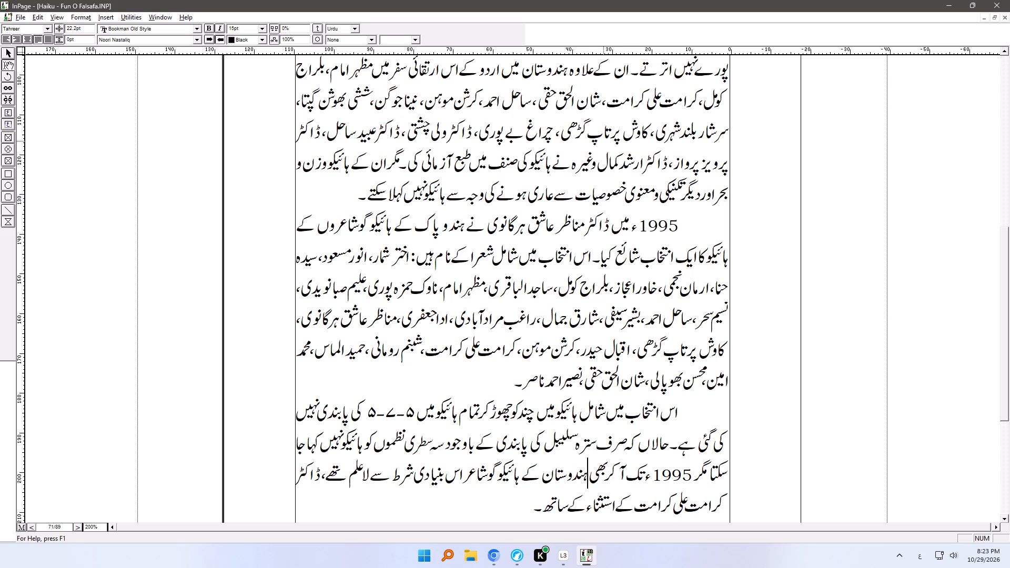
Close the Haiku - Fun O Falsafa.INP document and save its changes.
click(1004, 18)
click(479, 299)
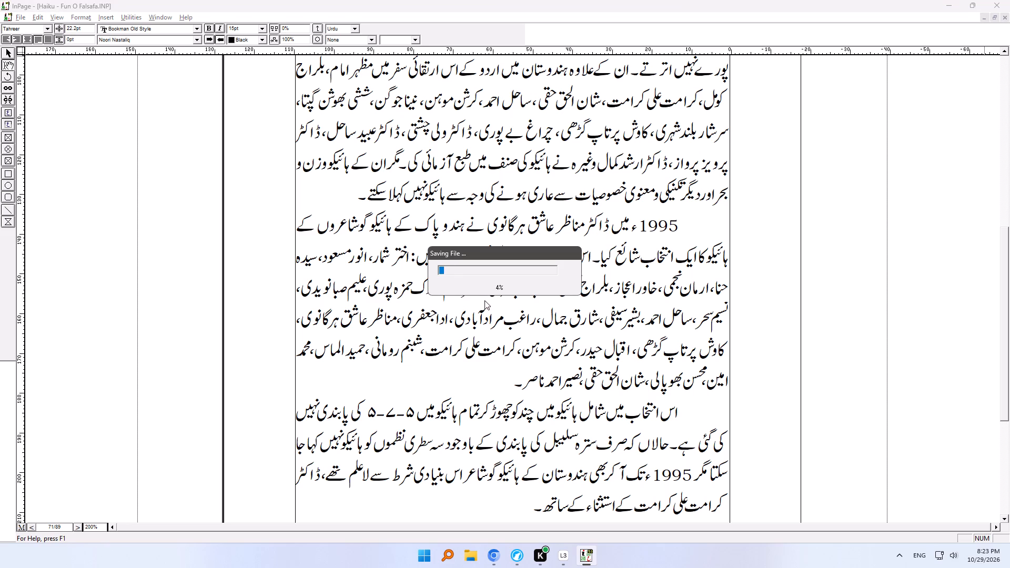